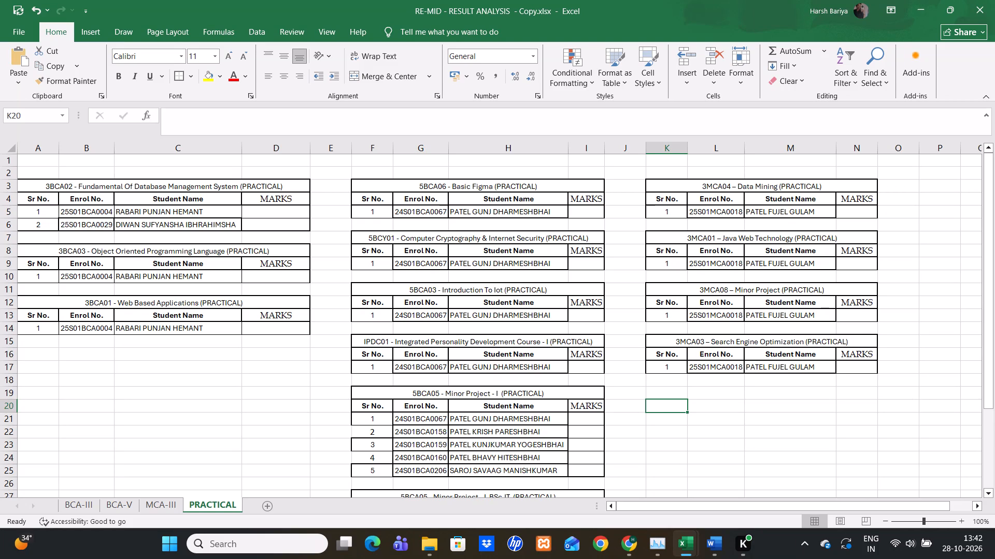
Switch to the Midterm-Planner_Final workbook and create a new blank workbook.
{"action": "key", "text": "alt+Tab"}
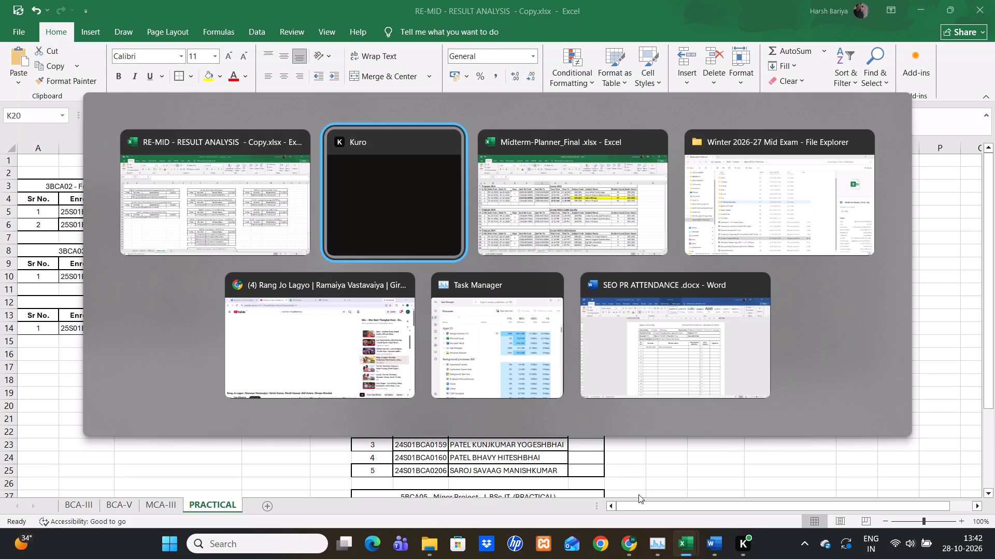
{"action": "key", "text": "alt+Tab"}
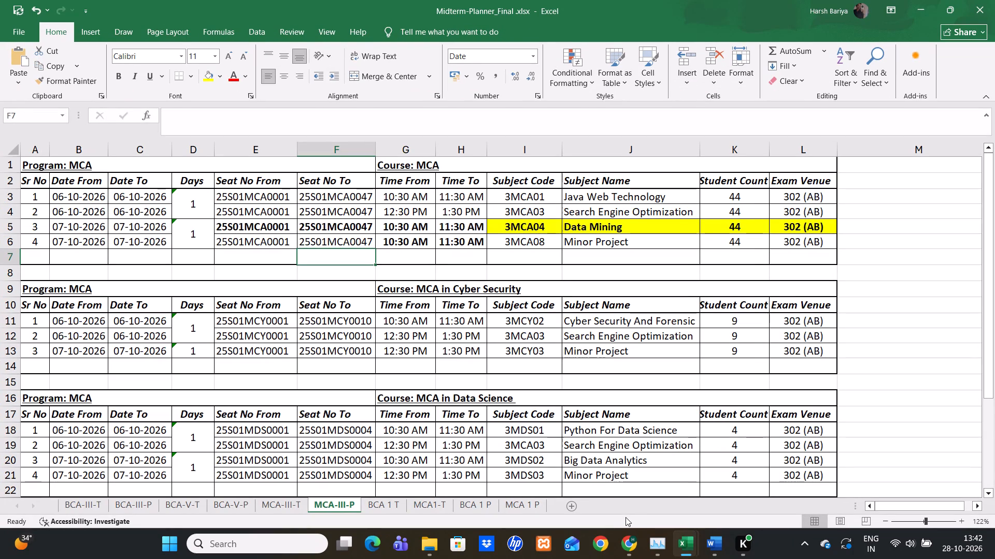
{"action": "key", "text": "ctrl+n"}
Enter the heading "BCA-V" in capitals in cell C4 of the new workbook.
{"action": "left_click", "coordinate": [161, 223]}
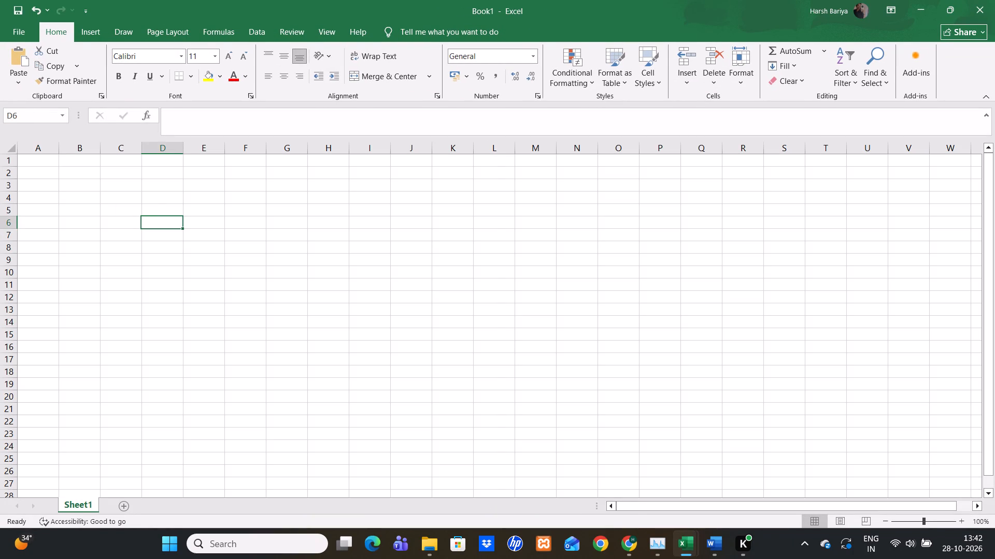
{"action": "left_click", "coordinate": [128, 210]}
{"action": "left_click", "coordinate": [113, 197]}
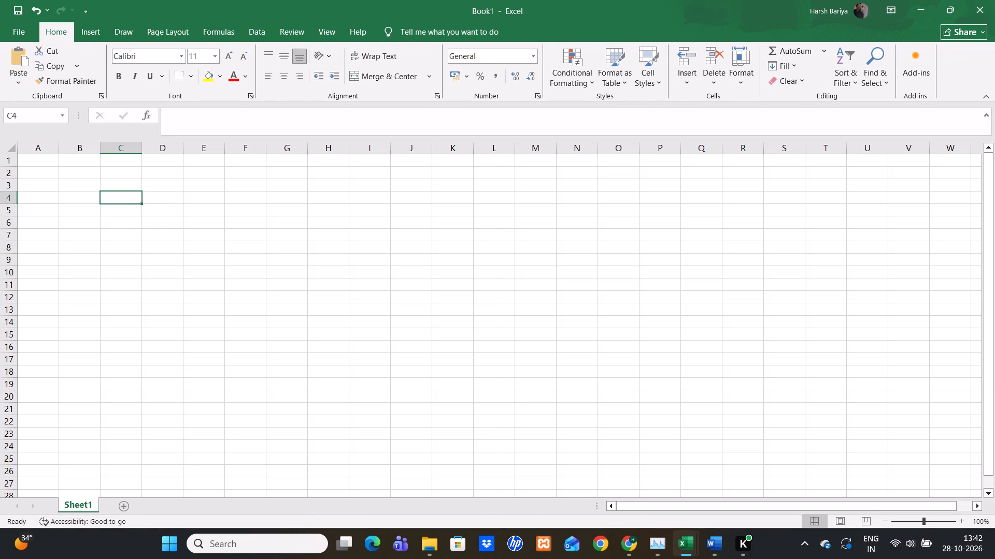
{"action": "type", "text": "bca-v"}
{"action": "key", "text": "BackSpace"}
{"action": "key", "text": "BackSpace"}
{"action": "key", "text": "BackSpace"}
{"action": "key", "text": "BackSpace"}
{"action": "key", "text": "BackSpace"}
{"action": "key", "text": "BackSpace"}
{"action": "key", "text": "BackSpace"}
{"action": "key", "text": "BackSpace"}
{"action": "key", "text": "BackSpace"}
{"action": "key", "text": "BackSpace"}
{"action": "key", "text": "BackSpace"}
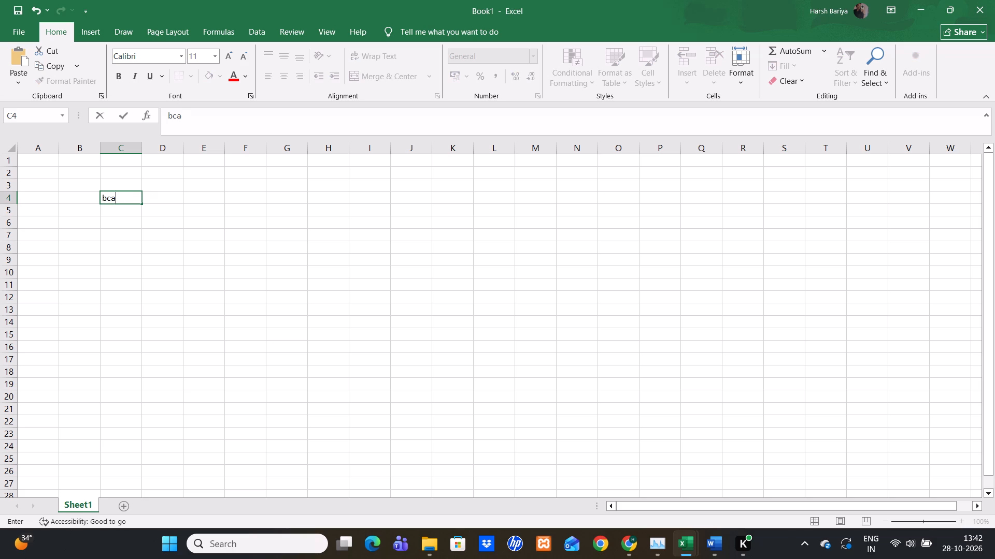
{"action": "type", "text": "BCA-V"}
{"action": "left_click", "coordinate": [183, 239]}
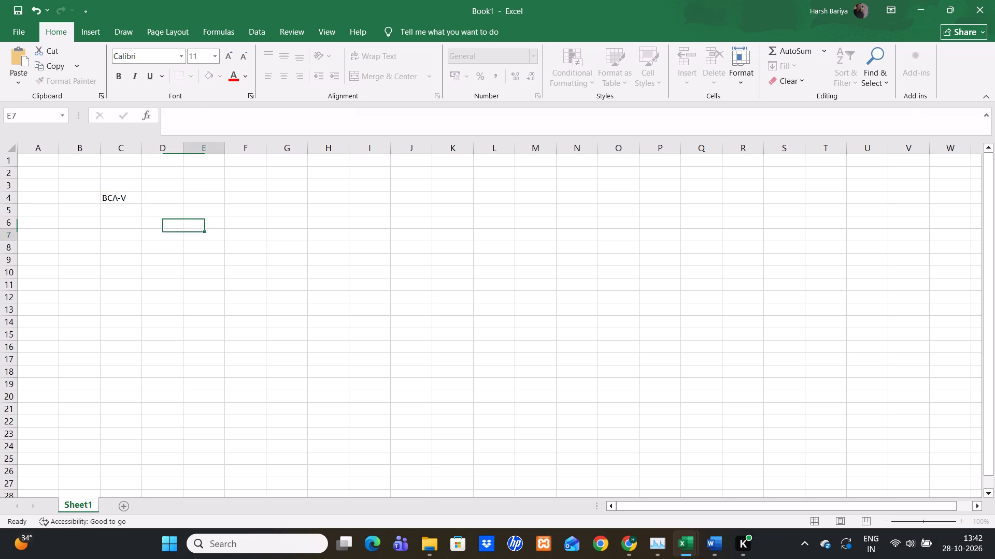
Copy the Subject Code and Subject Name columns, headers through IPDC01, from the planner's BCA-V-P sheet into Book1 at cell C6.
{"action": "key", "text": "alt+Tab"}
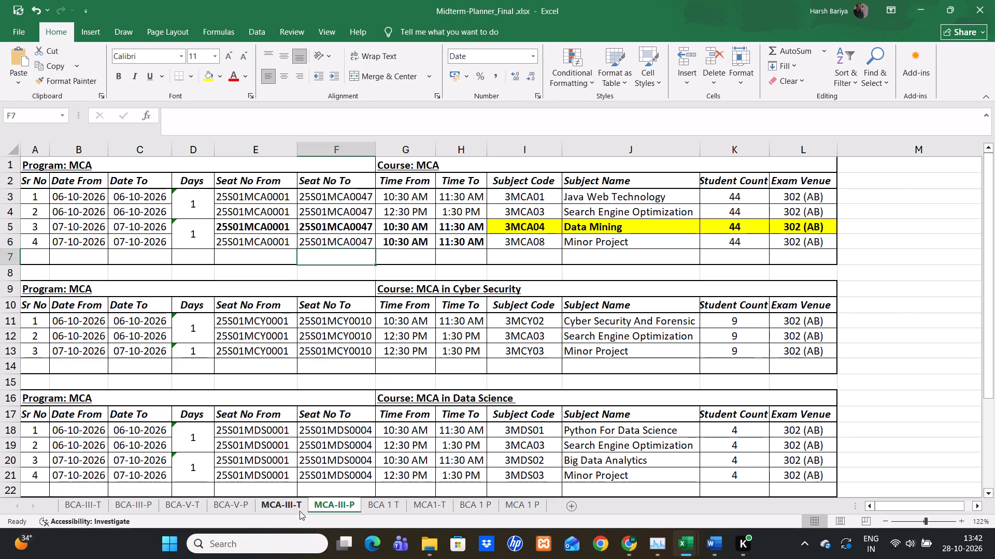
{"action": "left_click", "coordinate": [229, 502]}
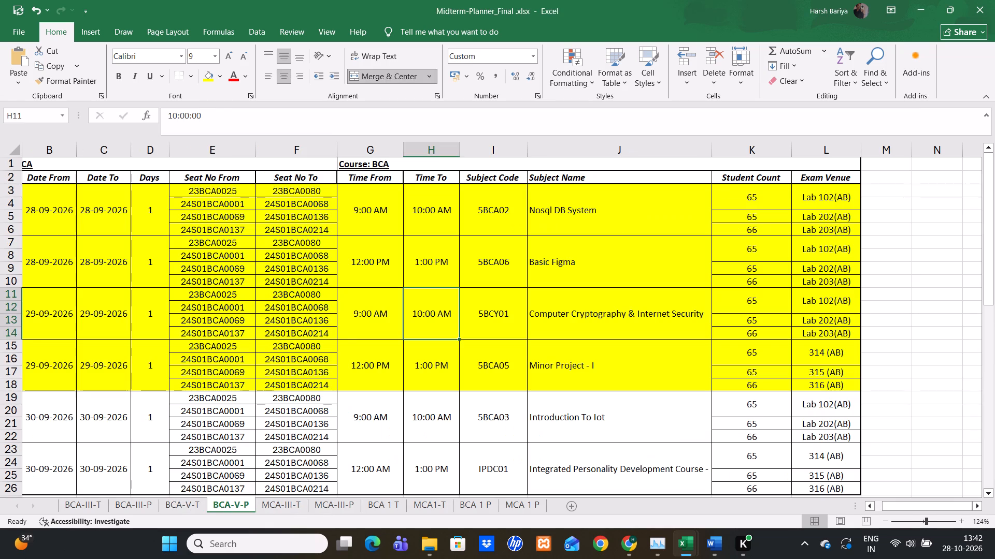
{"action": "left_click", "coordinate": [273, 407]}
{"action": "left_click_drag", "start_coordinate": [505, 177], "coordinate": [530, 196]}
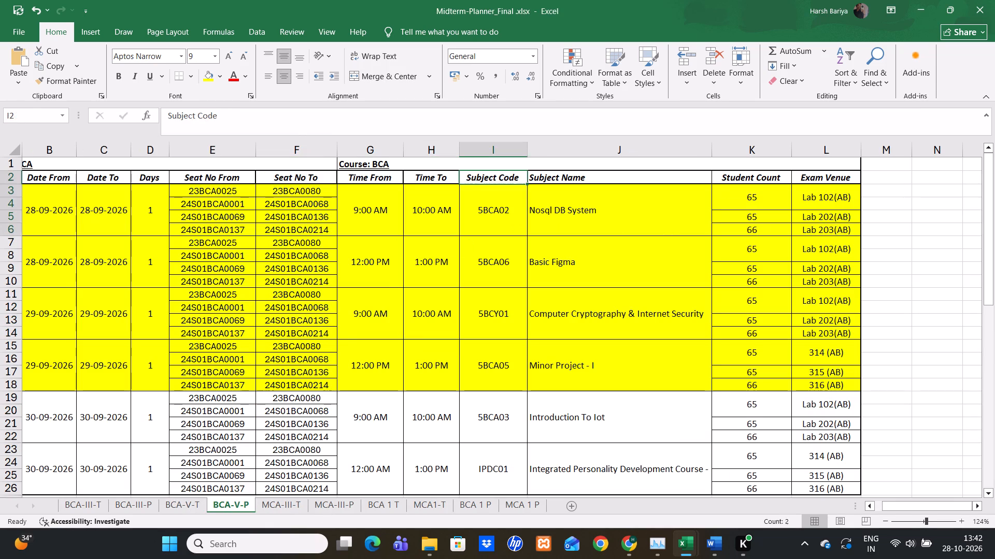
{"action": "left_click_drag", "start_coordinate": [530, 196], "coordinate": [552, 449]}
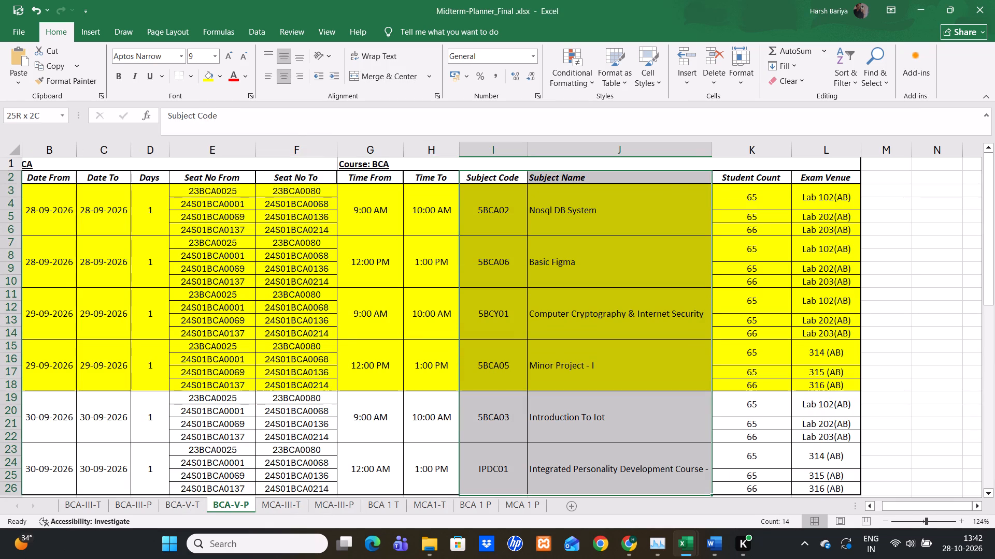
{"action": "left_click_drag", "start_coordinate": [552, 449], "coordinate": [555, 459]}
{"action": "key", "text": "ctrl+c"}
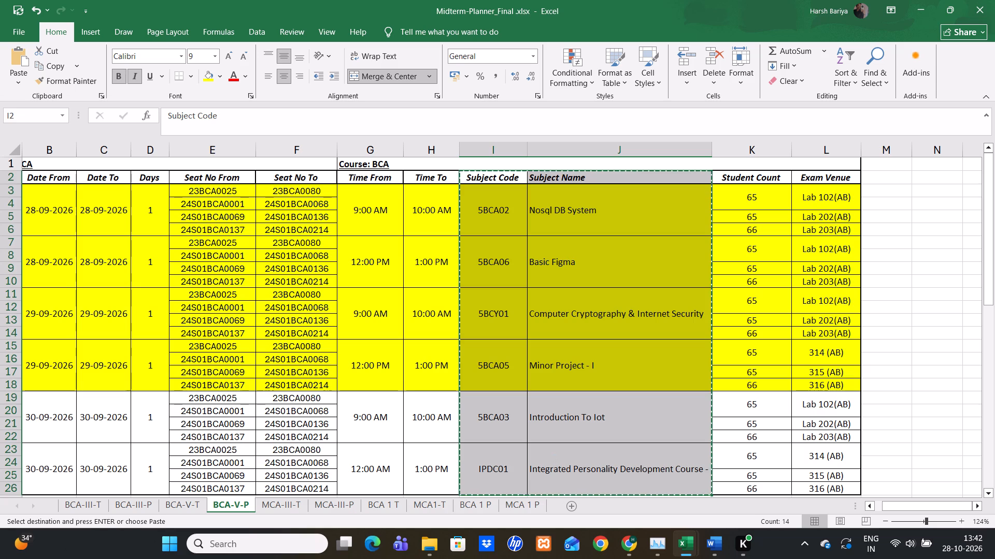
{"action": "key", "text": "alt+Tab"}
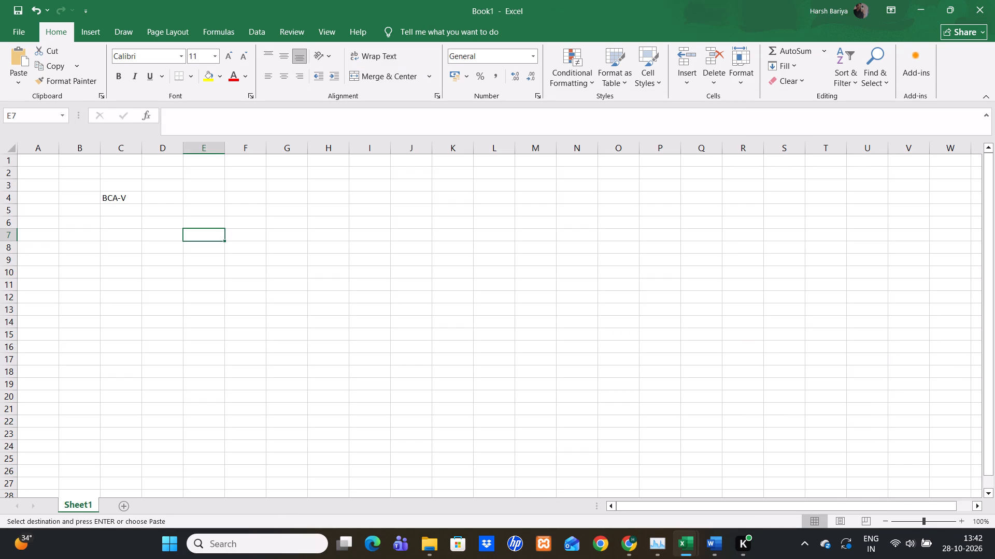
{"action": "left_click", "coordinate": [119, 223]}
{"action": "key", "text": "ctrl+v"}
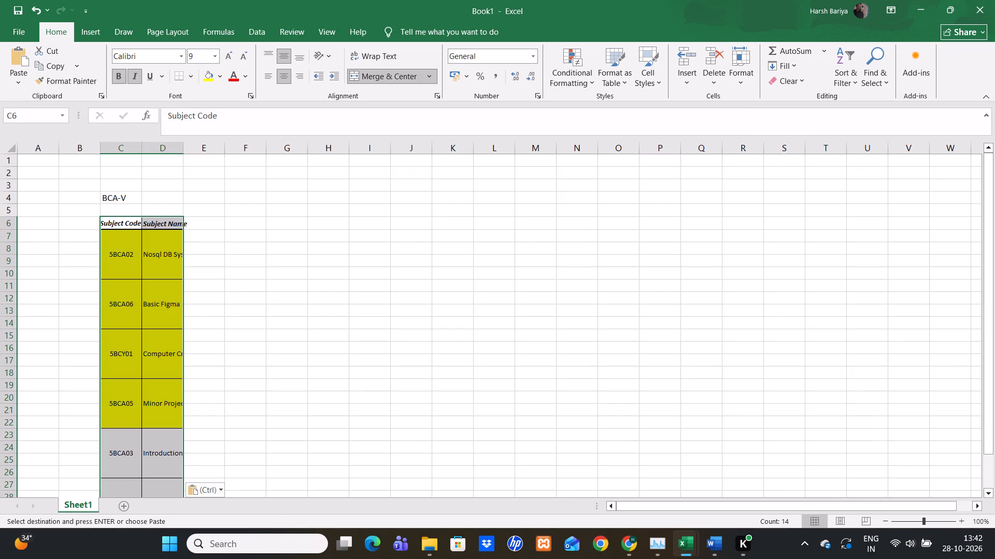
Auto-fit the widths of columns D and C to the pasted subject names and codes.
{"action": "double_click", "coordinate": [184, 152]}
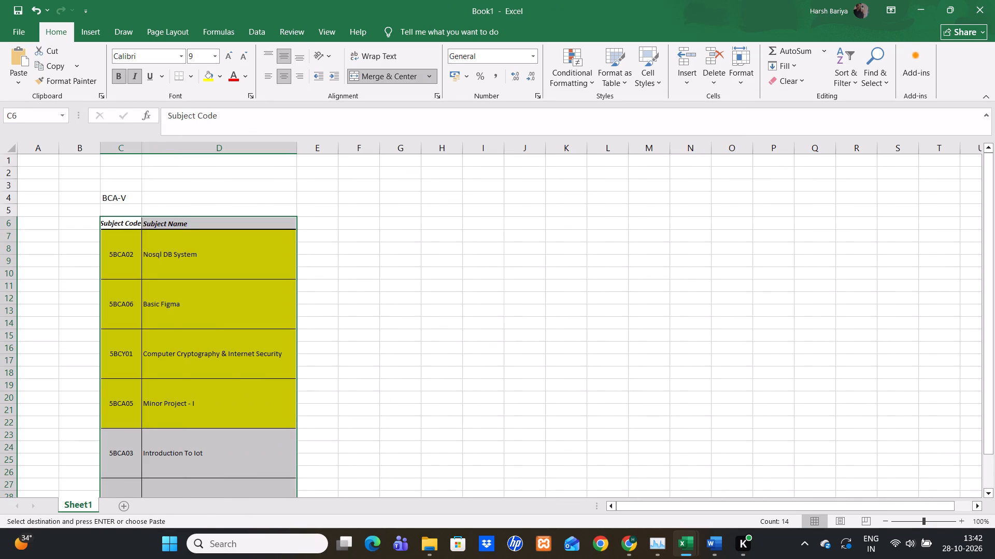
{"action": "double_click", "coordinate": [141, 148]}
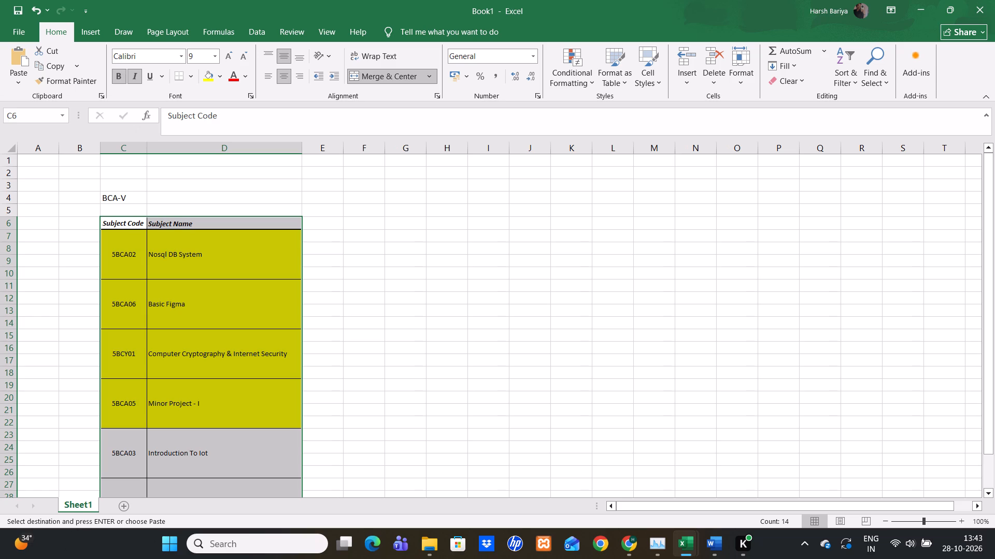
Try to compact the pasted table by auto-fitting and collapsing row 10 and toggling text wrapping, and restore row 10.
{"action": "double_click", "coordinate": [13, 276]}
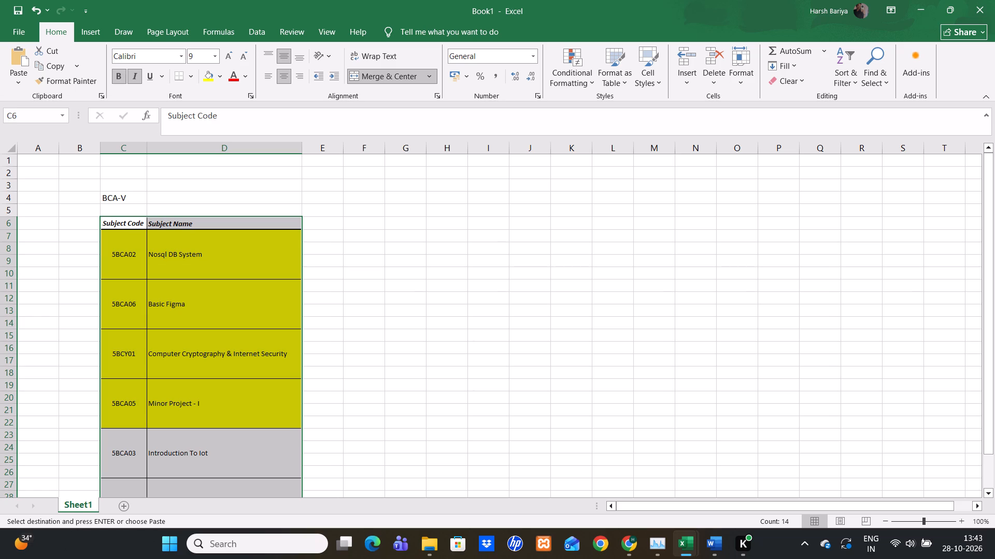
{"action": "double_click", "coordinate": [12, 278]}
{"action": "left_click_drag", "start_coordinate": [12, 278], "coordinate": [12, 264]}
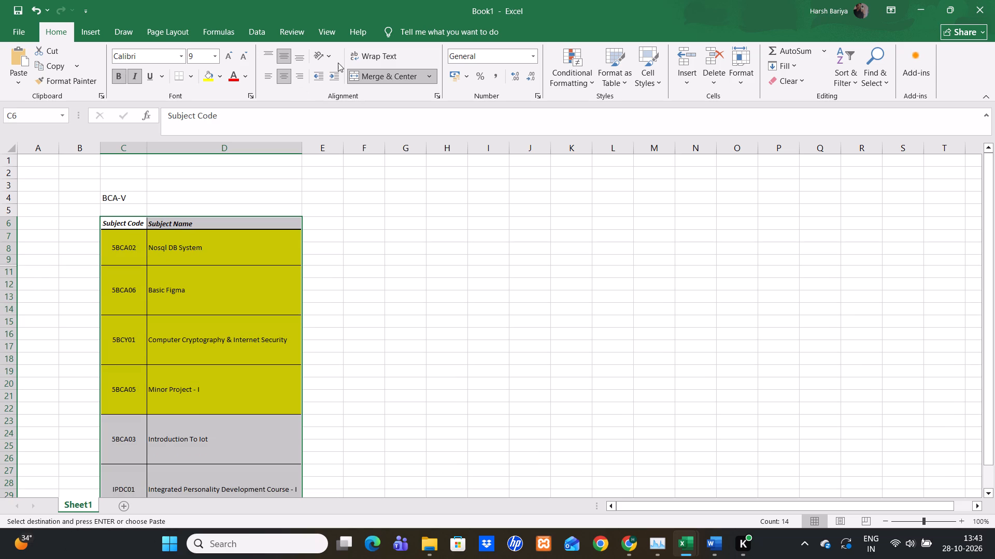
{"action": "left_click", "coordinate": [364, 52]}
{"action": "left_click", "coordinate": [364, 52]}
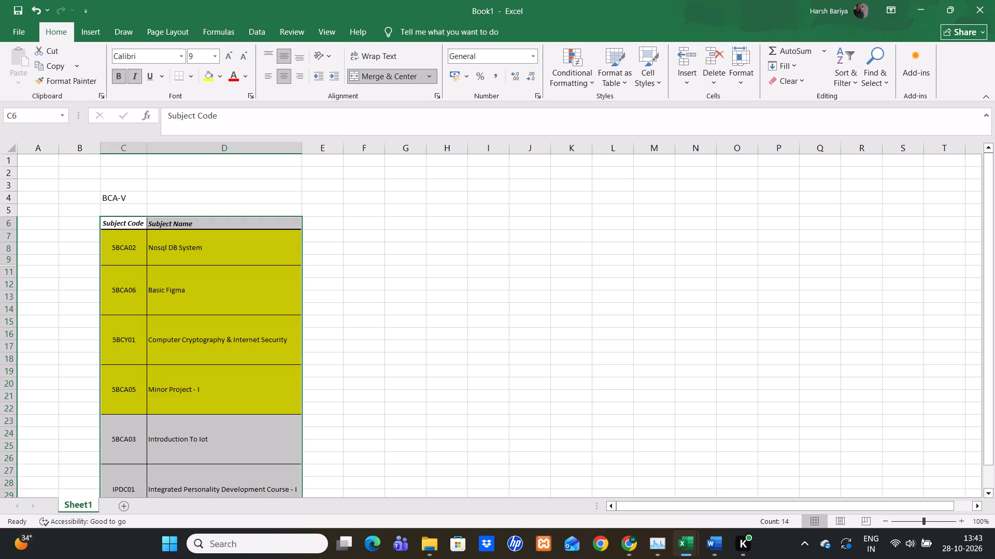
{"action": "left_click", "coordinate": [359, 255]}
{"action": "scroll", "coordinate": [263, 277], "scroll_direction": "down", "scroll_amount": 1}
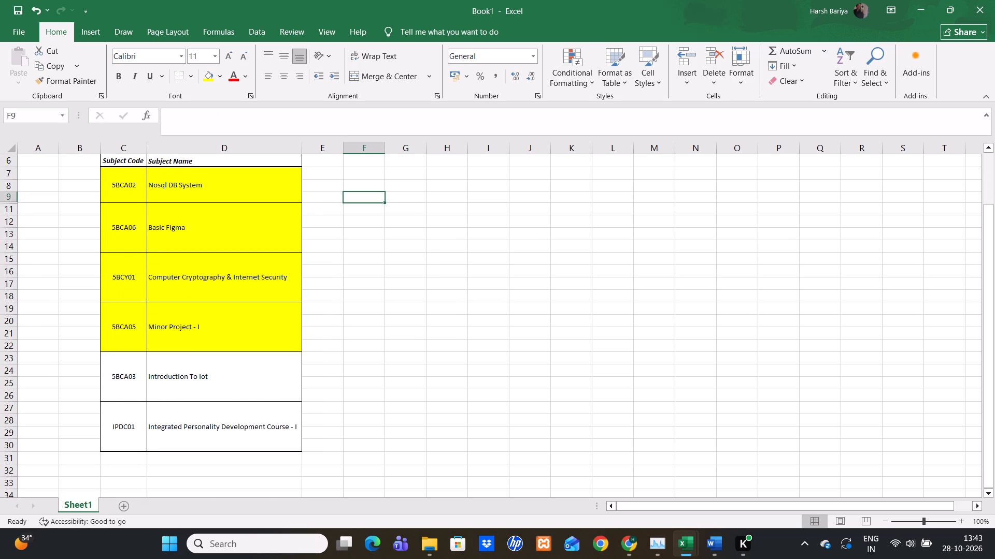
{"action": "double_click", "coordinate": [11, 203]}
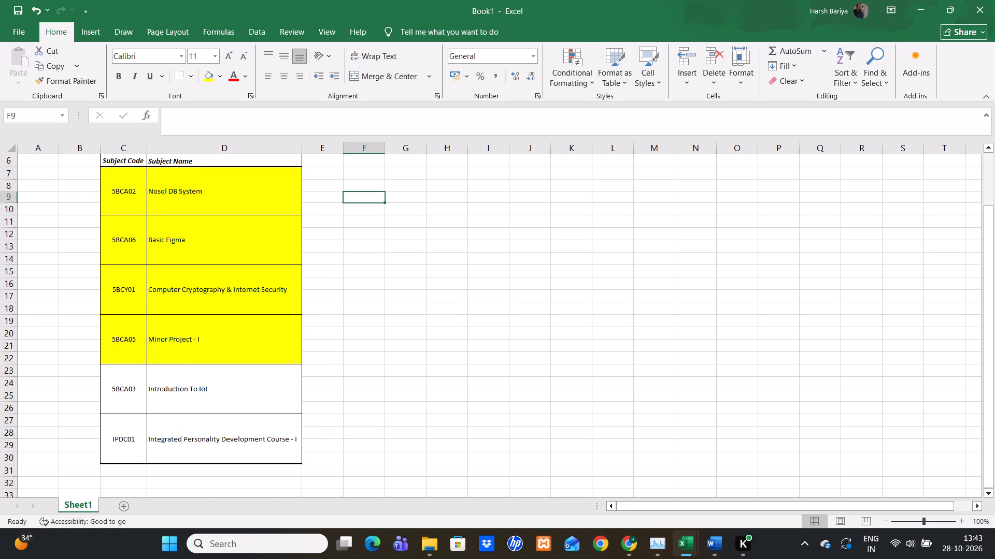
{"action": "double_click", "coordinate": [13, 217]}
Fill the subject cells C7:D30 with white, with the high-contrast-only colour option enabled.
{"action": "left_click_drag", "start_coordinate": [138, 190], "coordinate": [170, 362]}
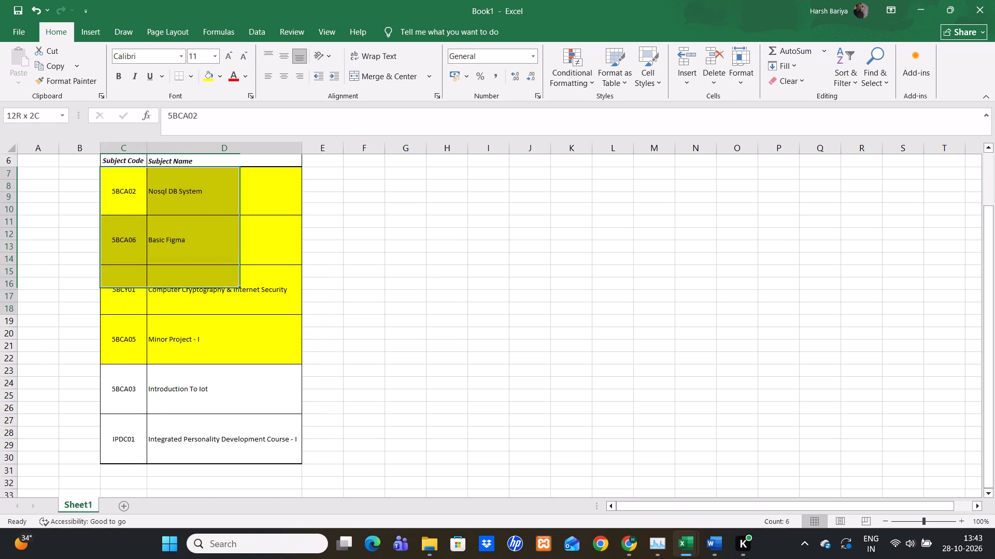
{"action": "left_click_drag", "start_coordinate": [170, 362], "coordinate": [196, 452]}
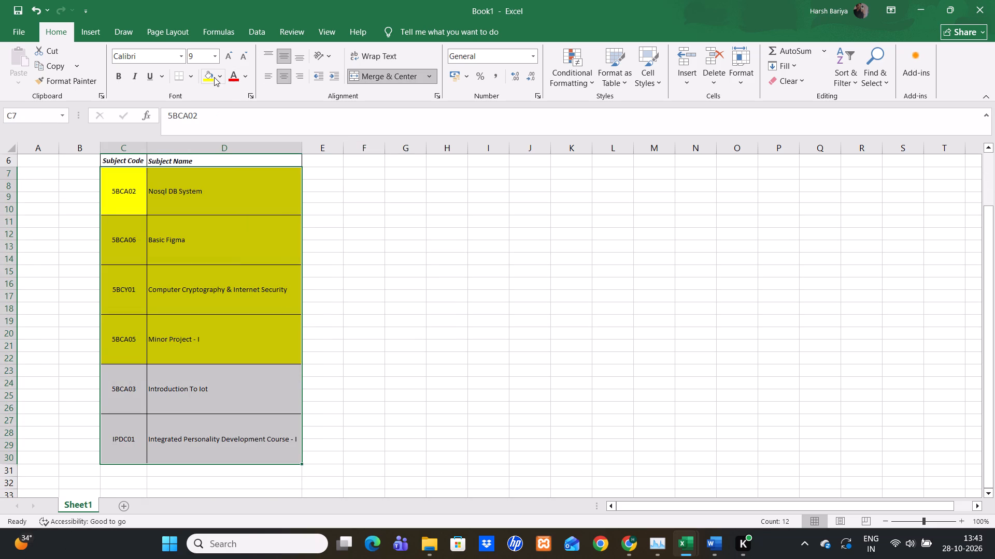
{"action": "left_click", "coordinate": [222, 77]}
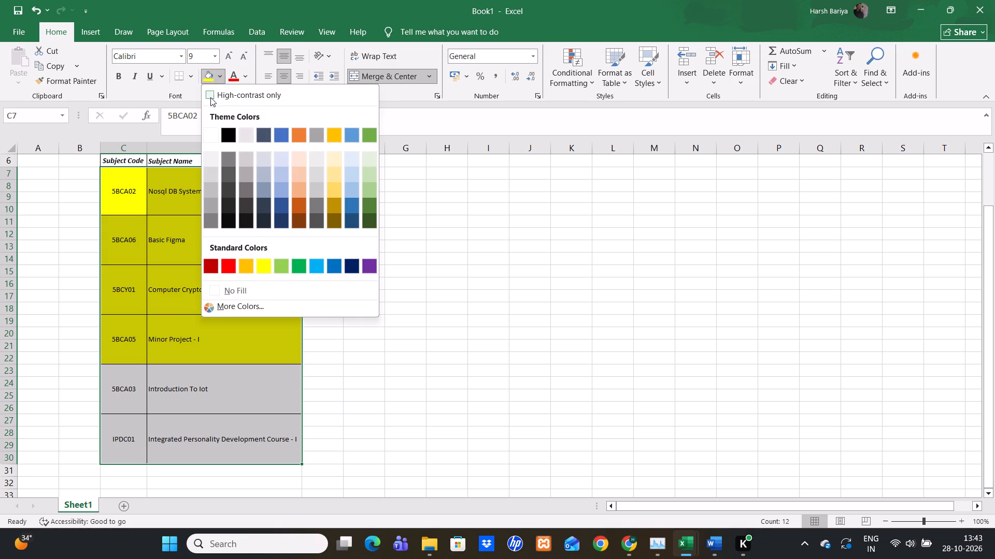
{"action": "left_click", "coordinate": [210, 96]}
{"action": "left_click", "coordinate": [211, 133]}
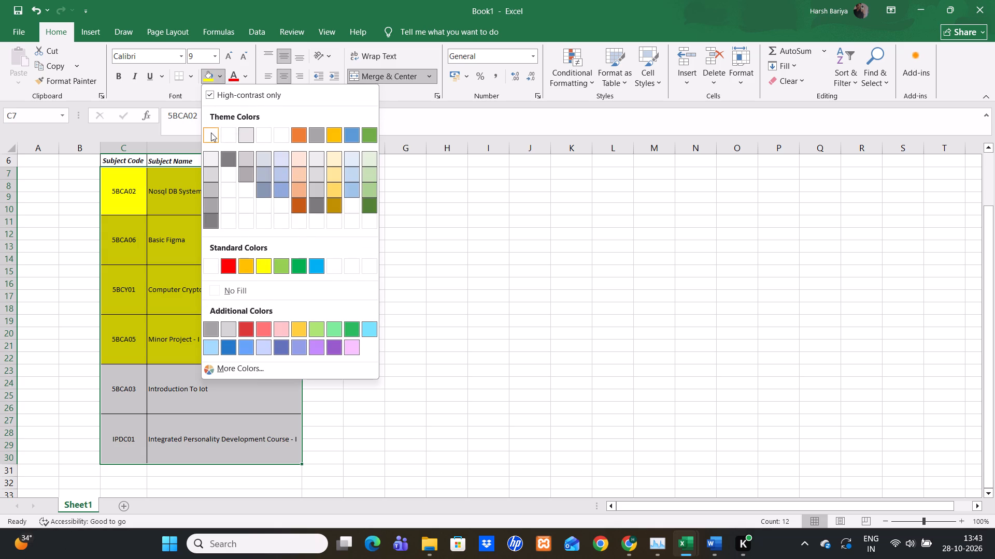
{"action": "left_click", "coordinate": [337, 237]}
Unmerge the Nosql DB System name cell and its 5BCA02 code cell in rows 7 to 10.
{"action": "scroll", "coordinate": [337, 237], "scroll_direction": "up", "scroll_amount": 1}
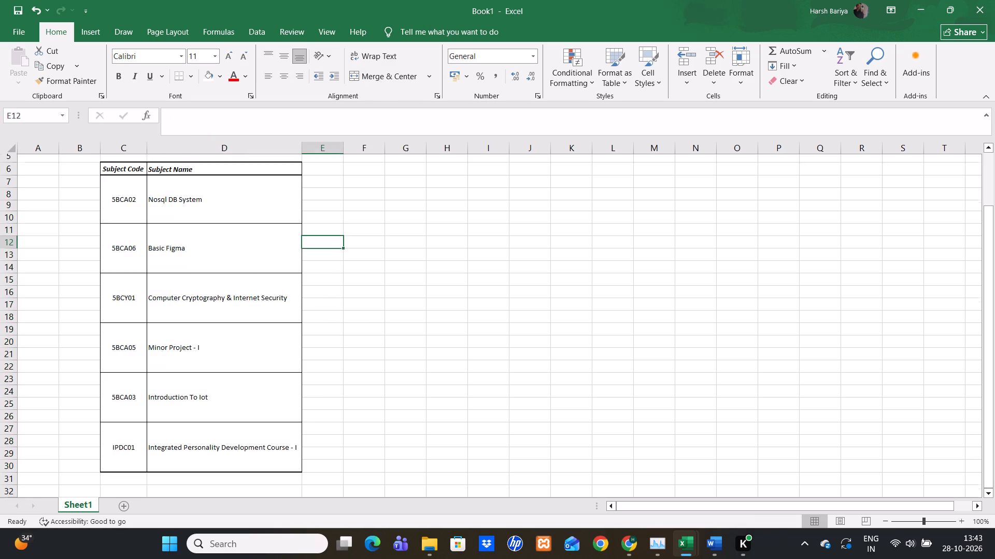
{"action": "scroll", "coordinate": [337, 237], "scroll_direction": "up", "scroll_amount": 1}
{"action": "left_click", "coordinate": [266, 253]}
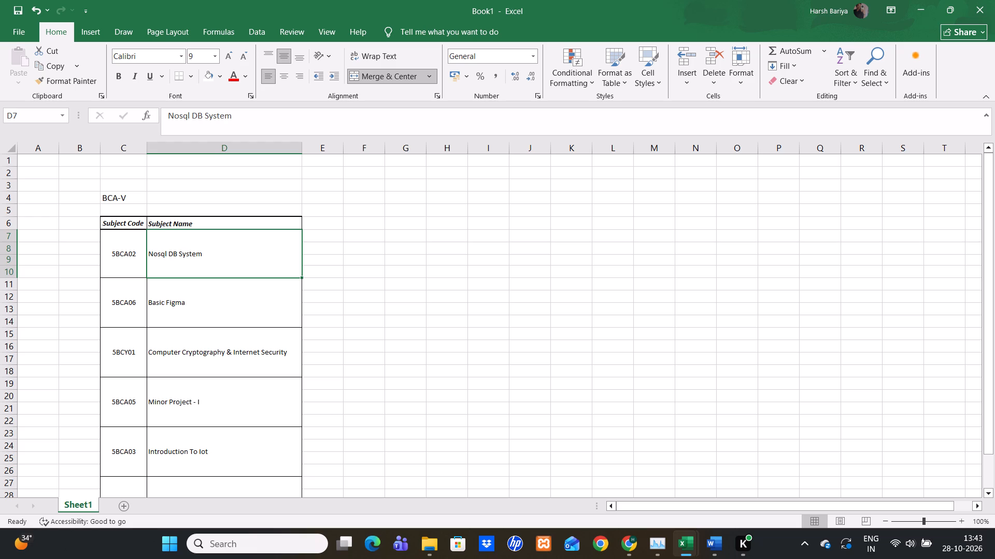
{"action": "left_click", "coordinate": [360, 70]}
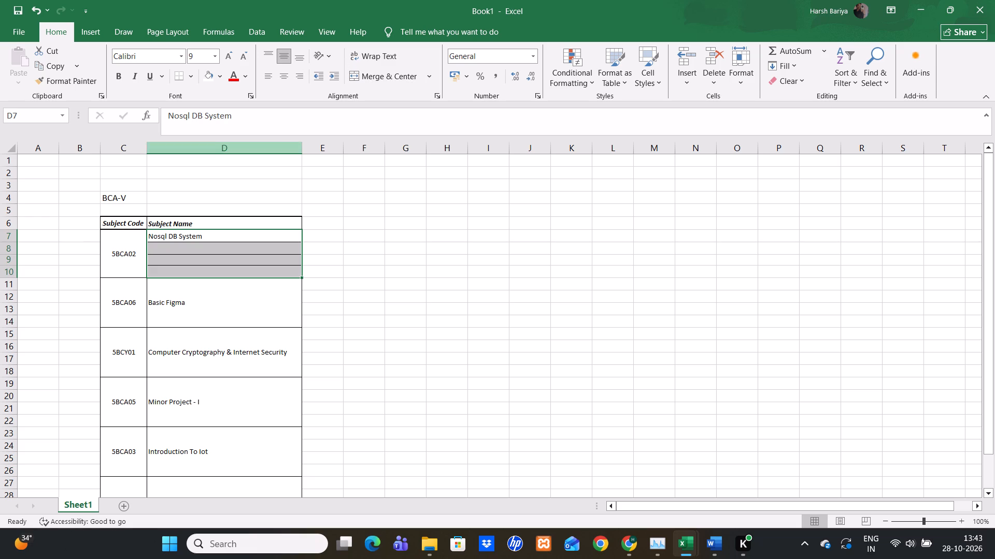
{"action": "left_click", "coordinate": [133, 253]}
{"action": "left_click", "coordinate": [383, 77]}
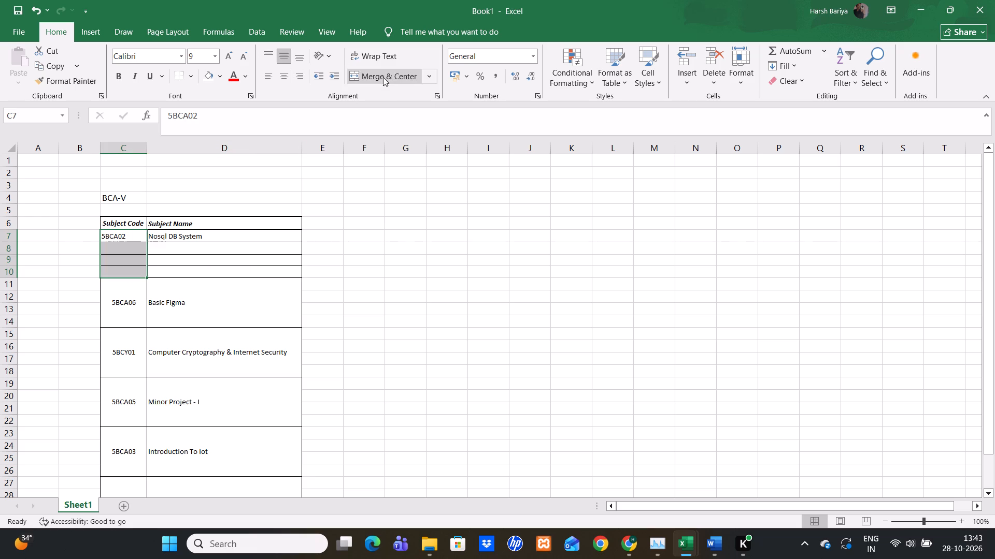
Unmerge the 5BCA06 code cell and its Basic Figma name cell in rows 11 to 14.
{"action": "left_click", "coordinate": [193, 302]}
{"action": "left_click", "coordinate": [139, 306]}
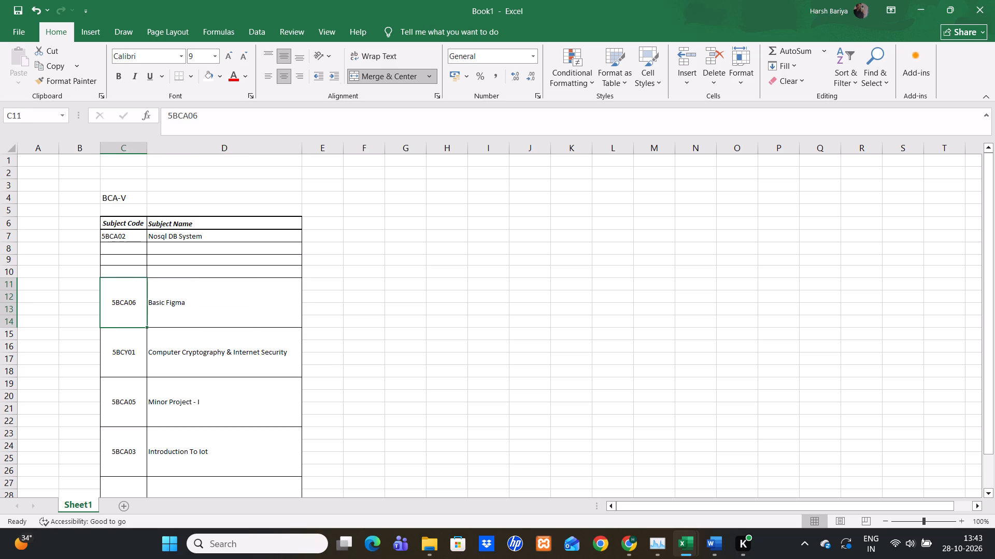
{"action": "left_click", "coordinate": [368, 70]}
{"action": "left_click", "coordinate": [247, 310]}
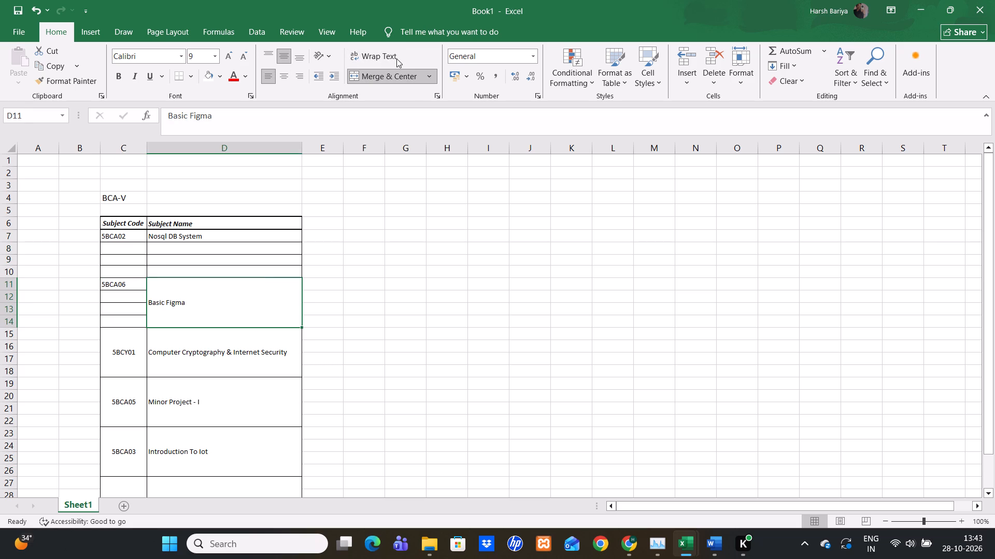
{"action": "left_click", "coordinate": [380, 87]}
{"action": "left_click", "coordinate": [371, 78]}
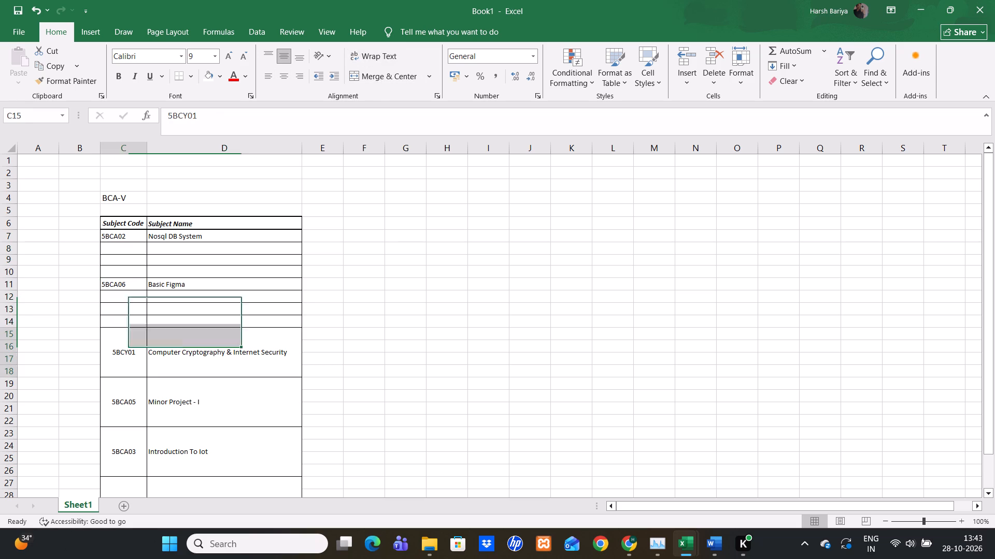
Unmerge the 5BCY01 code cell and its Computer Cryptography & Internet Security name cell in rows 15 to 18.
{"action": "left_click", "coordinate": [137, 356]}
{"action": "left_click", "coordinate": [364, 80]}
{"action": "left_click", "coordinate": [251, 360]}
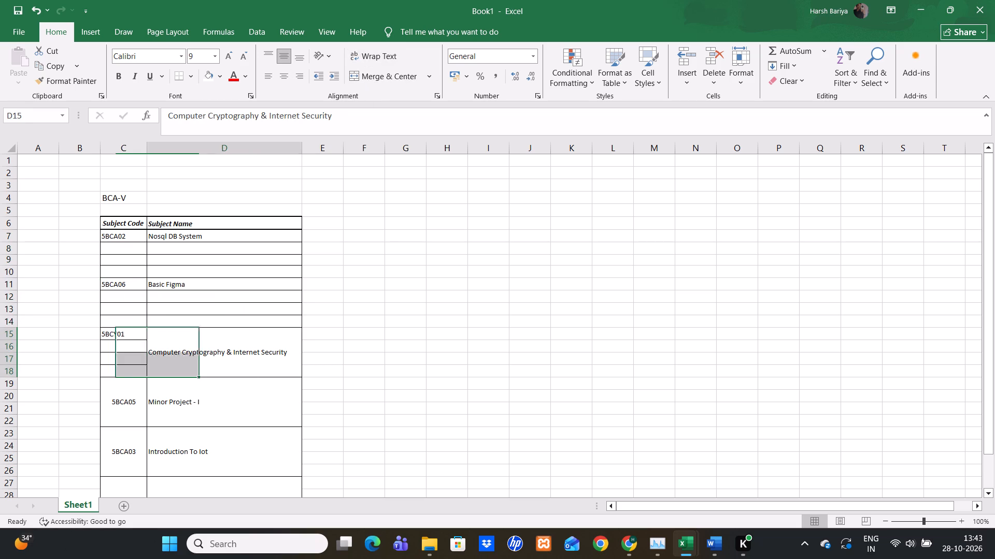
{"action": "left_click_drag", "start_coordinate": [371, 78], "coordinate": [262, 322]}
{"action": "scroll", "coordinate": [262, 322], "scroll_direction": "down", "scroll_amount": 1}
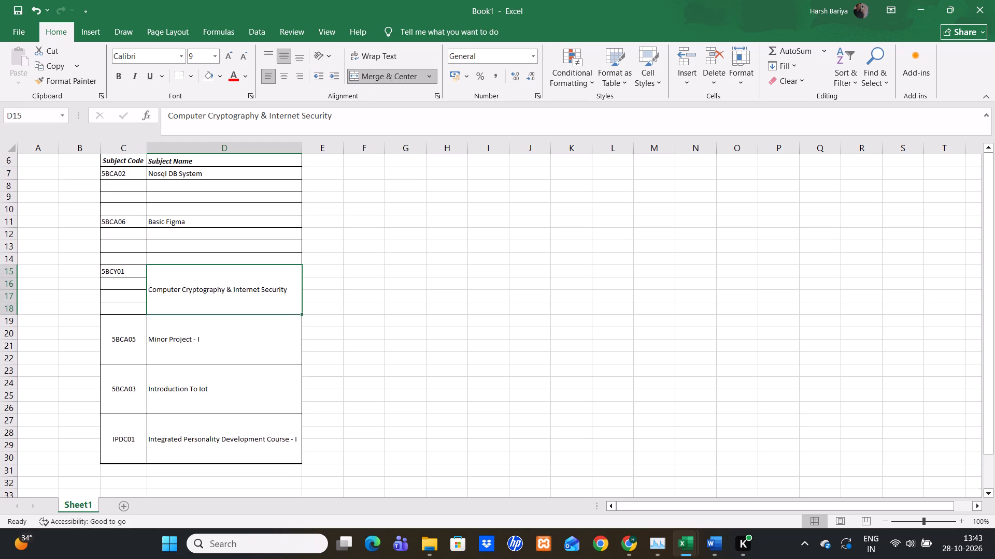
{"action": "left_click", "coordinate": [368, 70]}
Unmerge the 5BCA05 code cell and its Minor Project - I name cell in rows 19 to 22.
{"action": "left_click", "coordinate": [138, 343]}
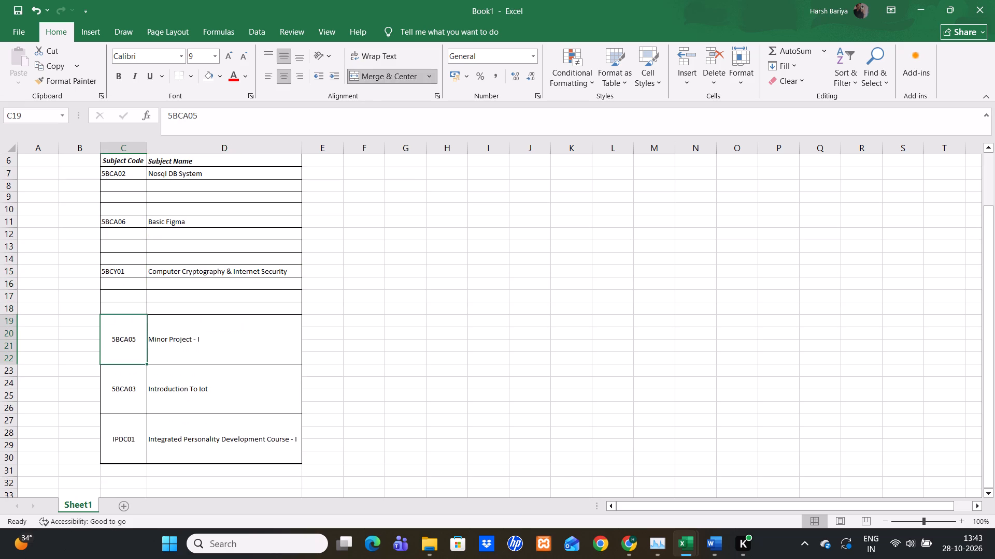
{"action": "left_click", "coordinate": [390, 78]}
{"action": "left_click", "coordinate": [257, 339]}
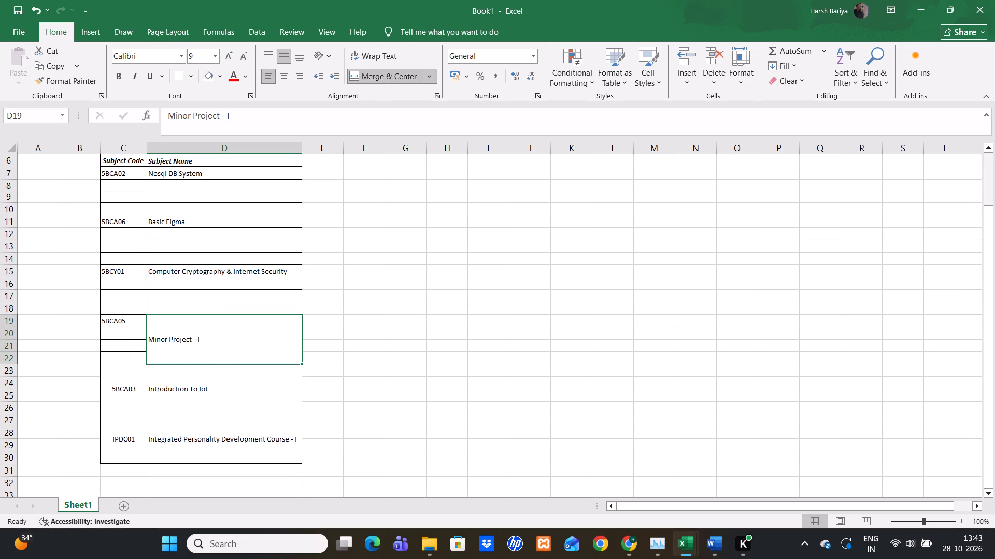
{"action": "left_click", "coordinate": [379, 73]}
Unmerge the 5BCA03 code cell and its Introduction To Iot name cell in rows 23 to 26.
{"action": "left_click", "coordinate": [124, 392]}
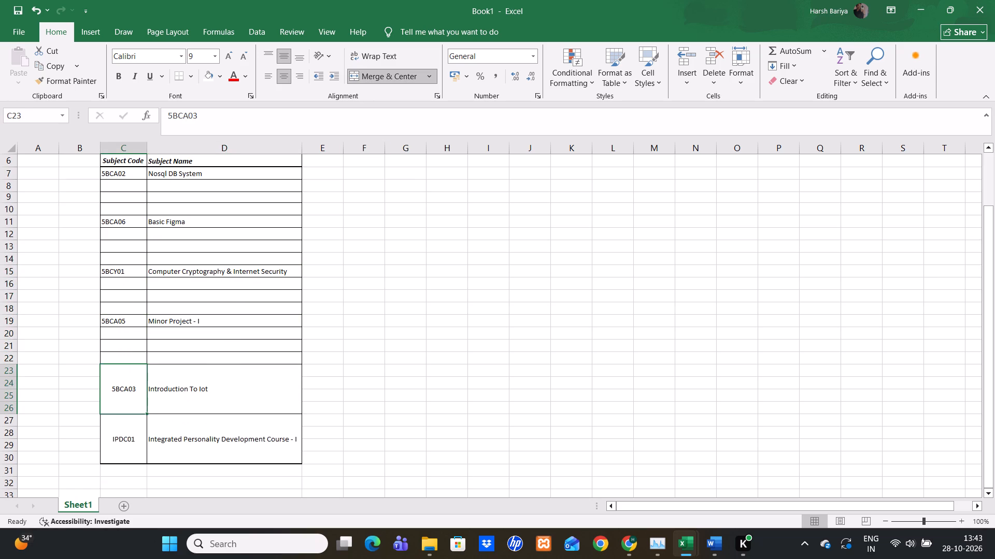
{"action": "left_click", "coordinate": [367, 86]}
{"action": "left_click", "coordinate": [363, 77]}
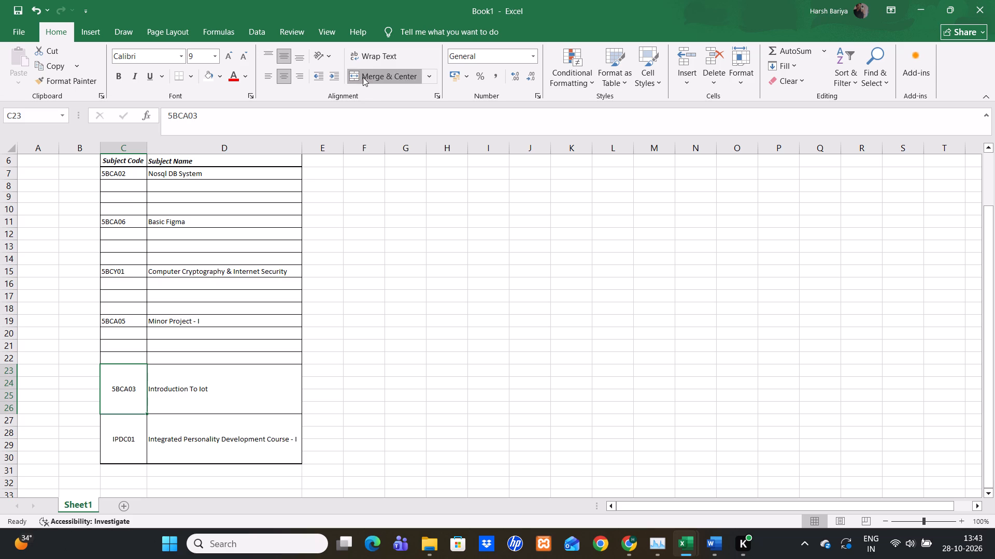
{"action": "left_click", "coordinate": [208, 394]}
{"action": "left_click", "coordinate": [356, 81]}
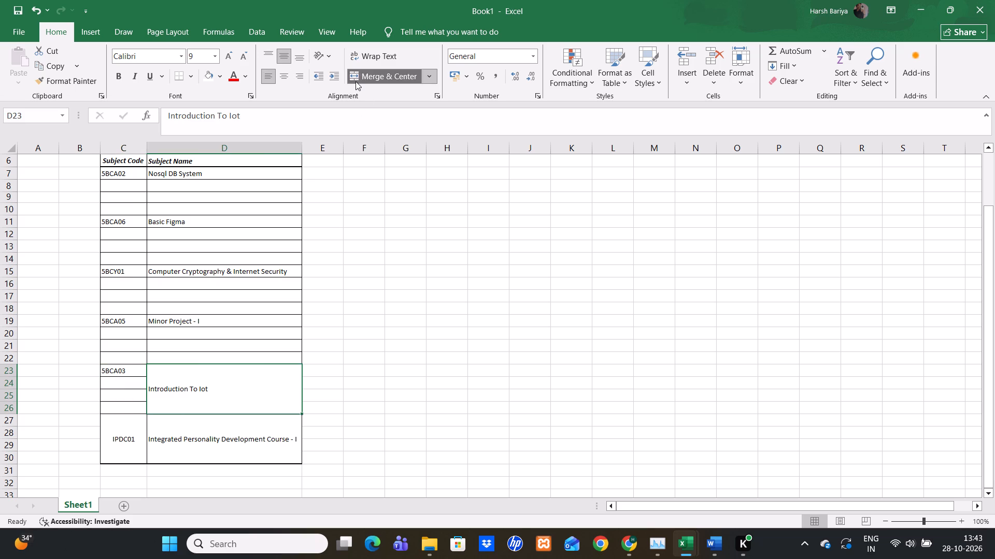
Delete rows 27 to 31, which hold the IPDC01 Integrated Personality Development Course - I entry.
{"action": "left_click_drag", "start_coordinate": [15, 421], "coordinate": [12, 457]}
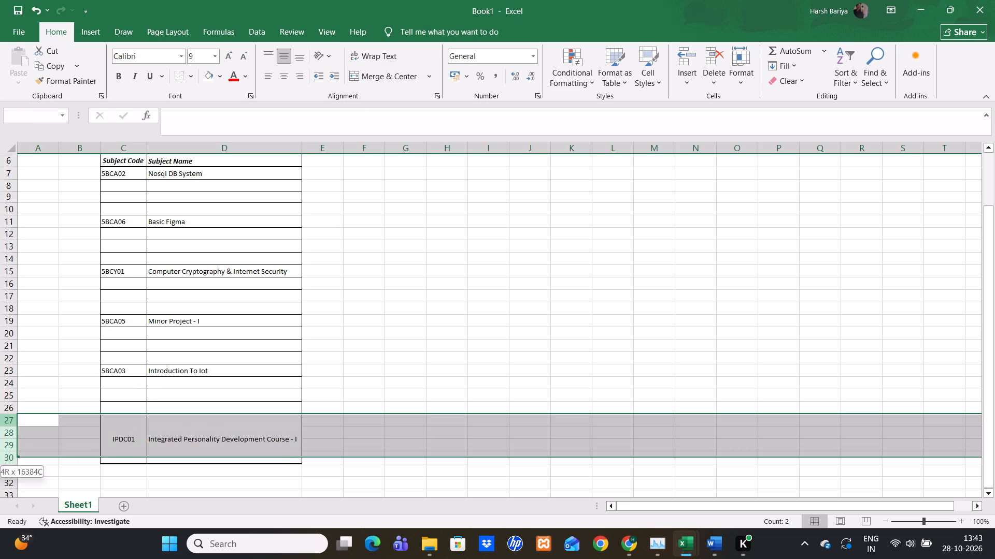
{"action": "left_click_drag", "start_coordinate": [12, 457], "coordinate": [13, 466]}
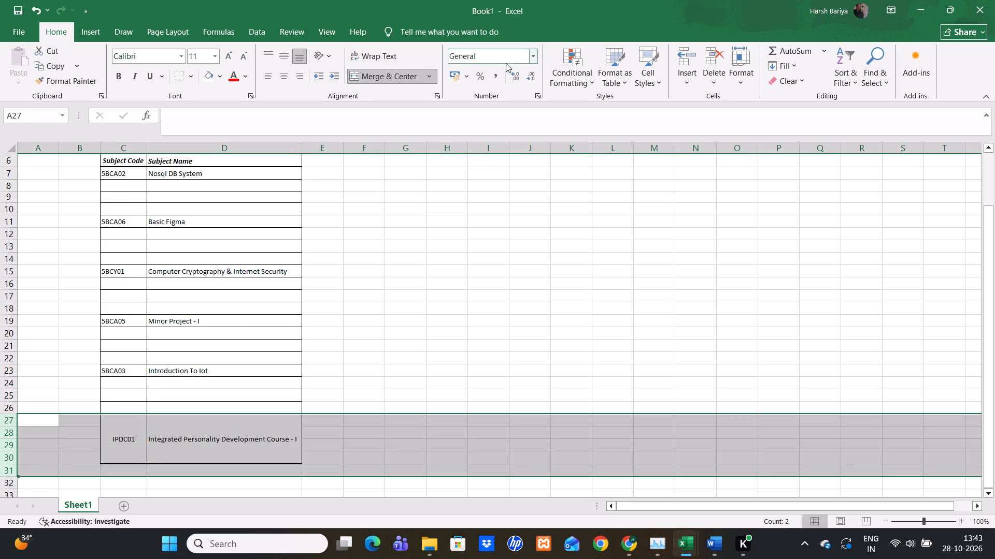
{"action": "left_click_drag", "start_coordinate": [716, 91], "coordinate": [715, 81]}
{"action": "left_click_drag", "start_coordinate": [715, 81], "coordinate": [714, 108]}
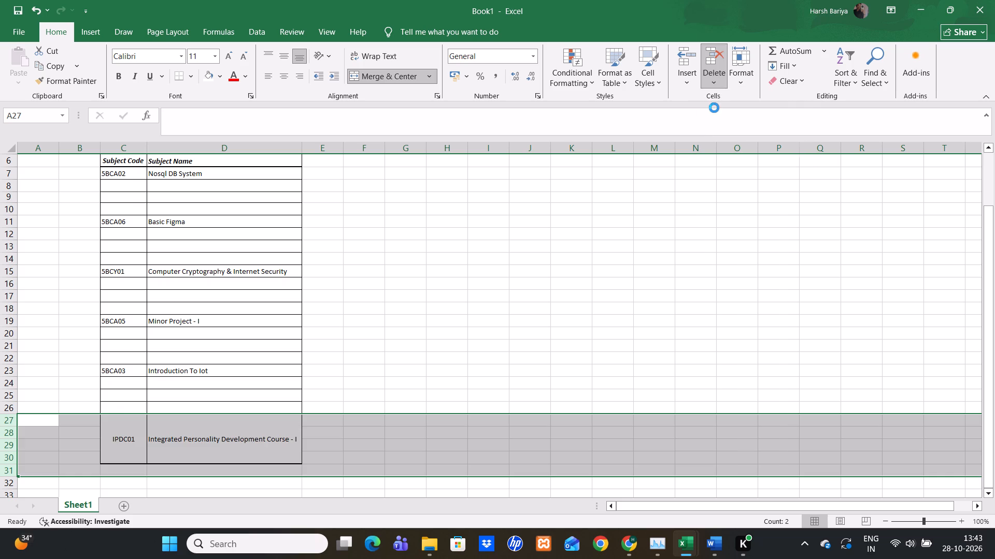
{"action": "left_click", "coordinate": [714, 108]}
{"action": "left_click", "coordinate": [454, 312]}
Delete the three blank rows beneath Nosql DB System and the three blank rows beneath Basic Figma.
{"action": "scroll", "coordinate": [454, 312], "scroll_direction": "up", "scroll_amount": 1}
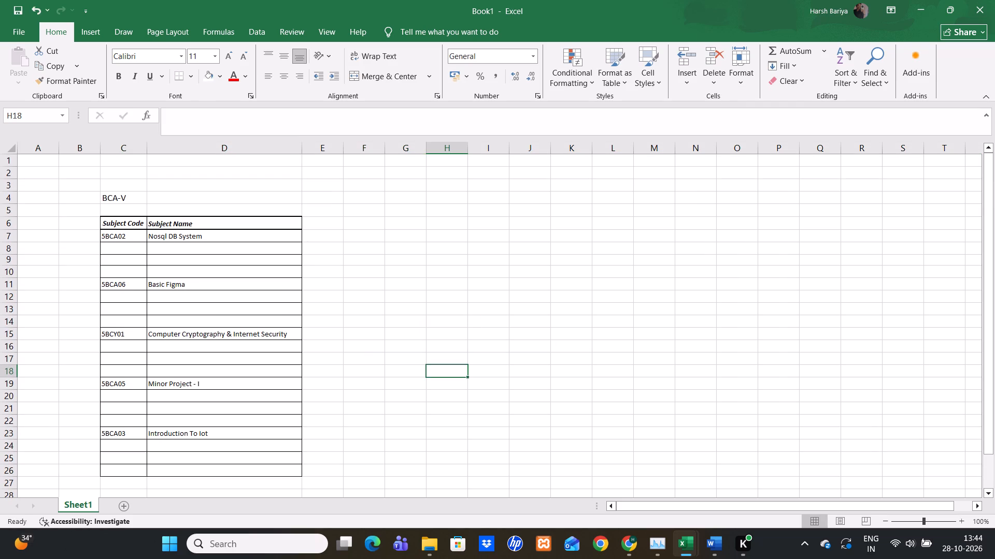
{"action": "left_click_drag", "start_coordinate": [12, 251], "coordinate": [10, 267]}
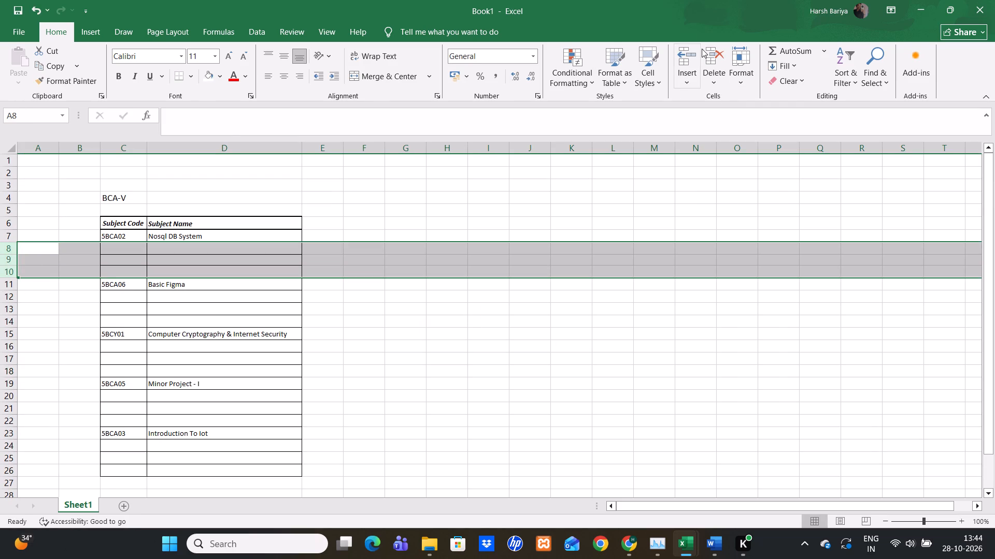
{"action": "left_click", "coordinate": [716, 67]}
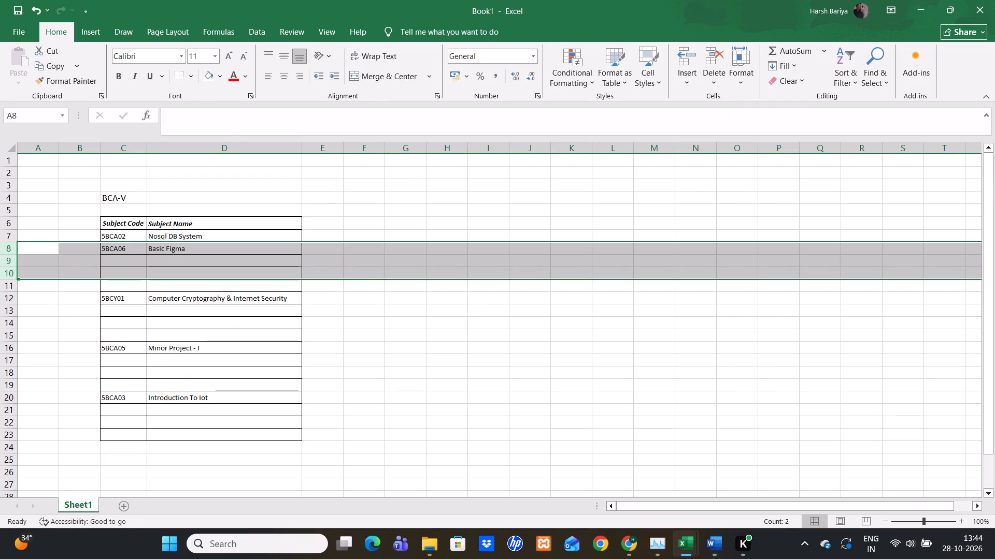
{"action": "left_click_drag", "start_coordinate": [7, 262], "coordinate": [8, 273]}
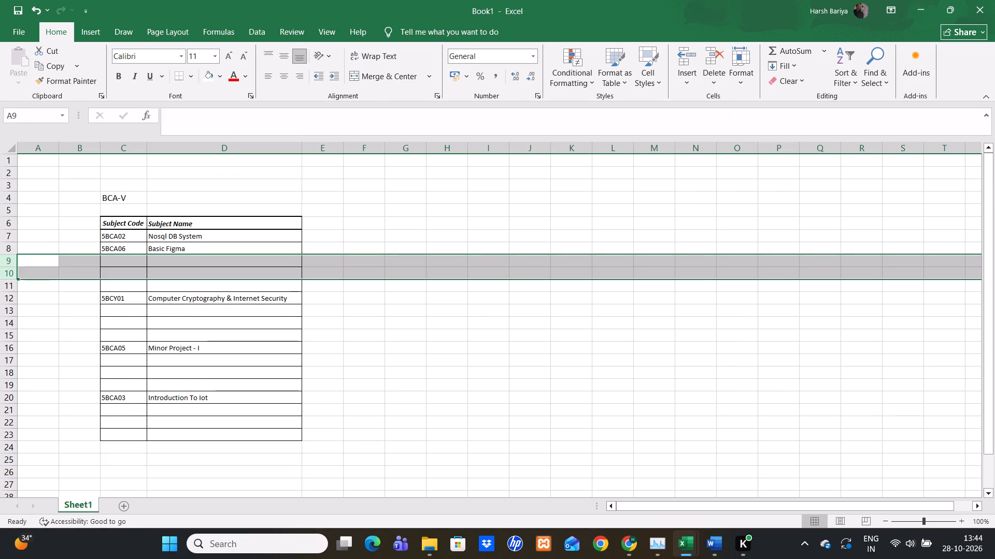
{"action": "left_click", "coordinate": [162, 322]}
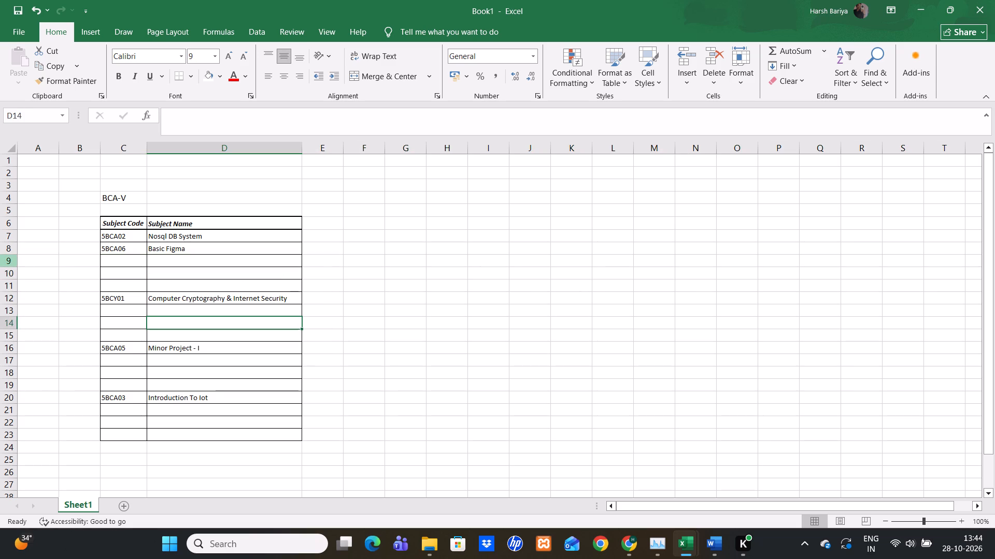
{"action": "left_click_drag", "start_coordinate": [13, 262], "coordinate": [16, 285]}
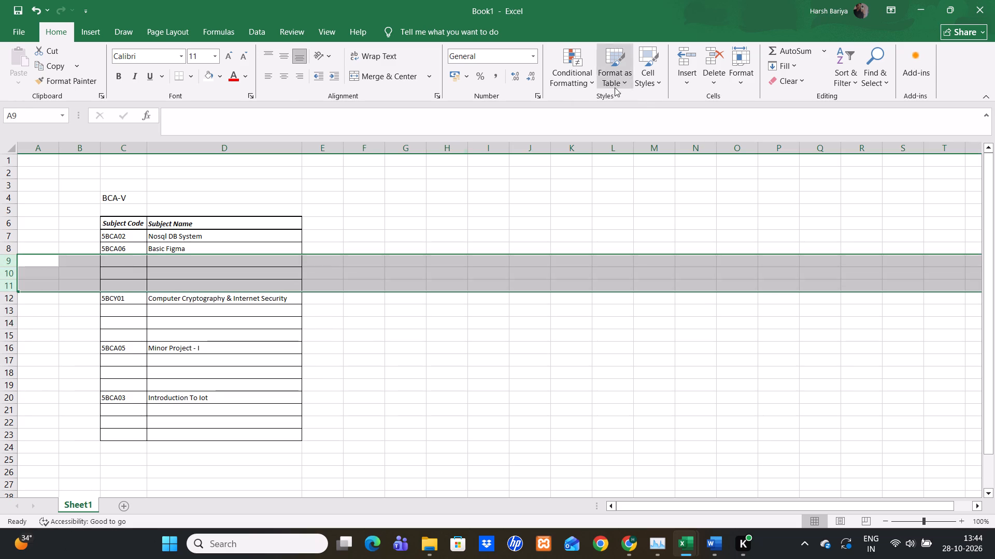
{"action": "left_click", "coordinate": [715, 56]}
{"action": "left_click", "coordinate": [296, 357]}
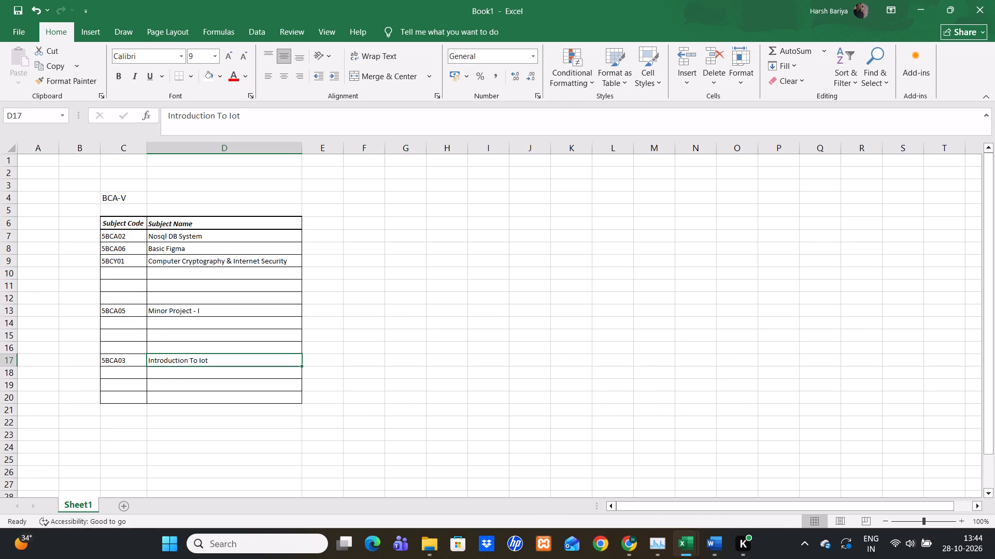
Delete the three blank rows beneath each of Computer Cryptography & Internet Security, Minor Project - I and Introduction To Iot.
{"action": "left_click_drag", "start_coordinate": [5, 273], "coordinate": [5, 288]}
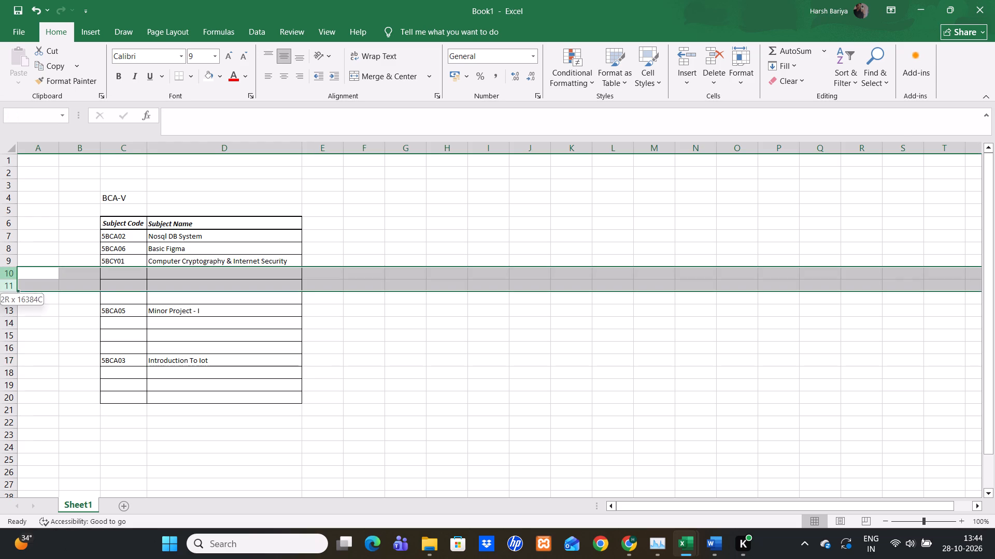
{"action": "left_click_drag", "start_coordinate": [5, 288], "coordinate": [6, 295]}
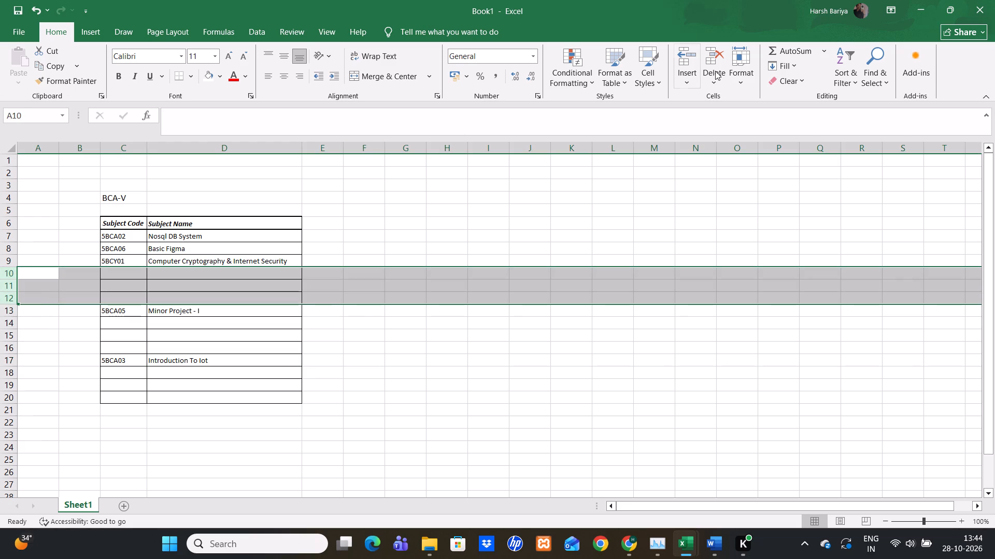
{"action": "left_click", "coordinate": [715, 71]}
{"action": "left_click", "coordinate": [715, 57]}
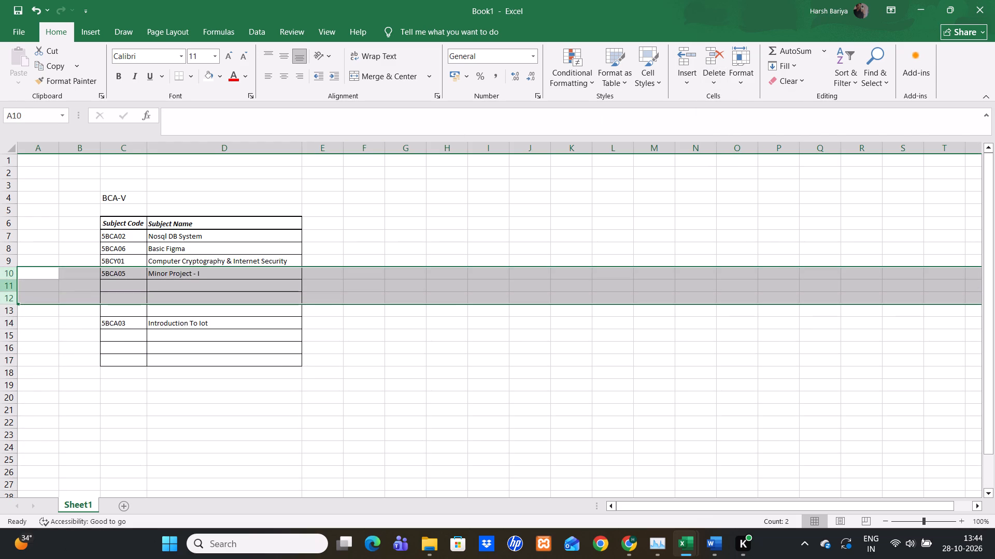
{"action": "left_click_drag", "start_coordinate": [8, 288], "coordinate": [9, 307]}
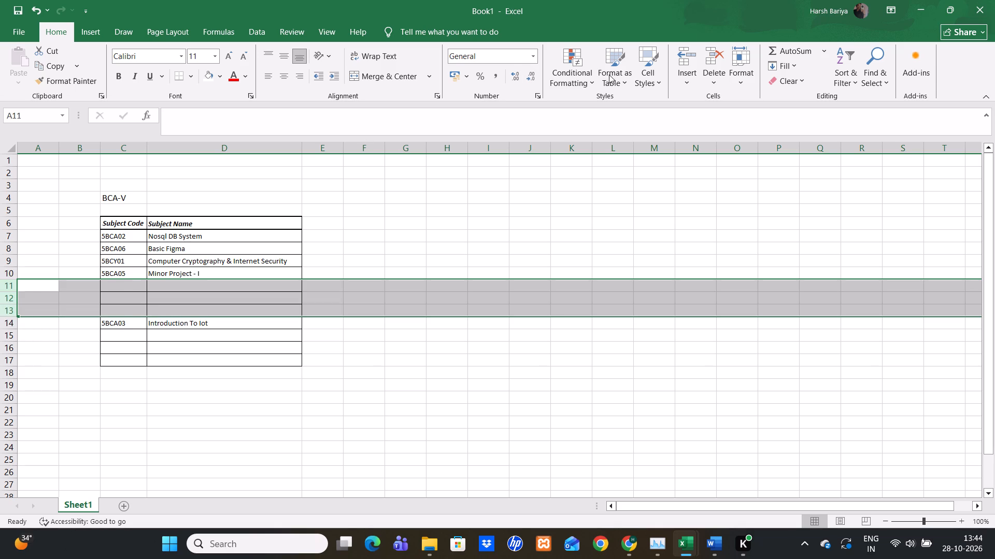
{"action": "left_click", "coordinate": [718, 43]}
{"action": "left_click", "coordinate": [444, 313]}
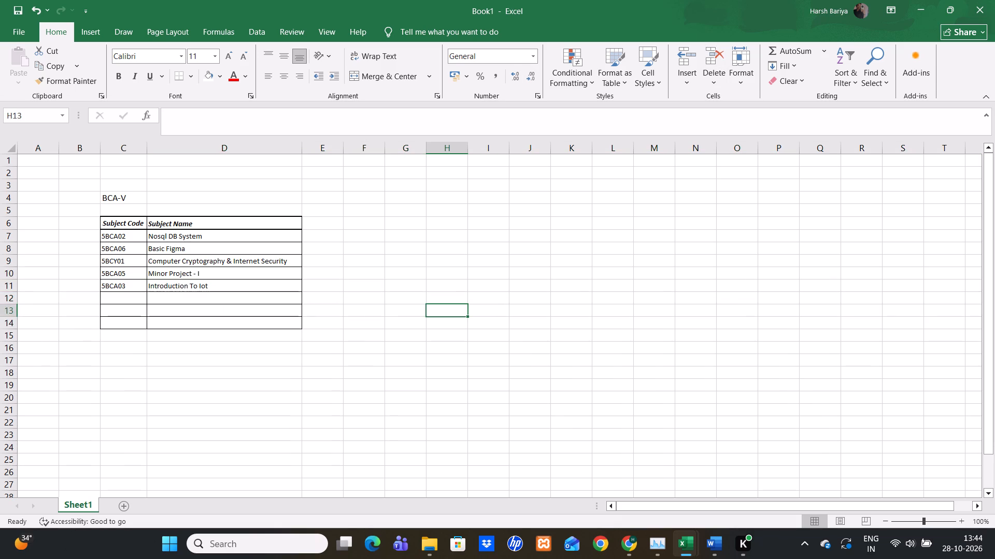
{"action": "left_click_drag", "start_coordinate": [12, 297], "coordinate": [9, 324]}
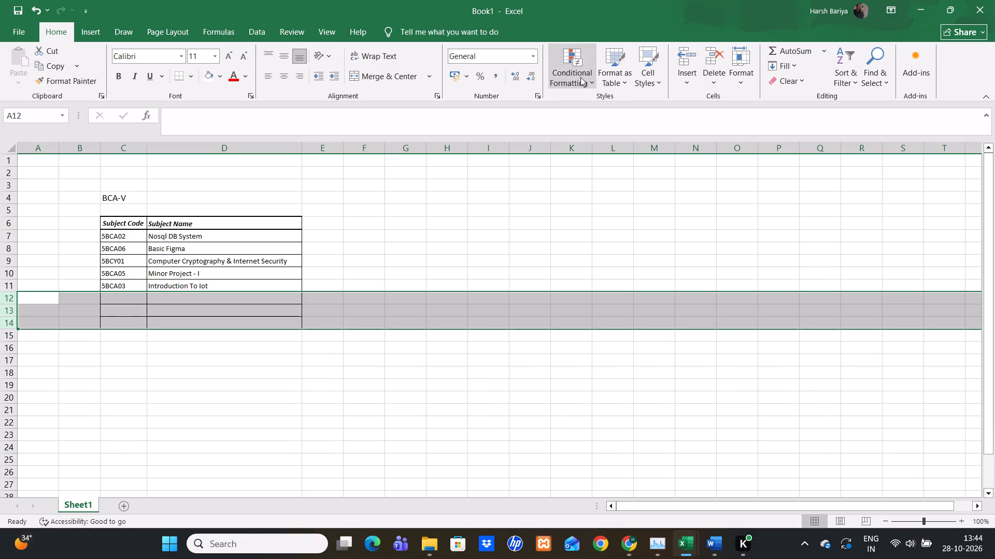
{"action": "left_click", "coordinate": [722, 58]}
{"action": "left_click", "coordinate": [498, 272]}
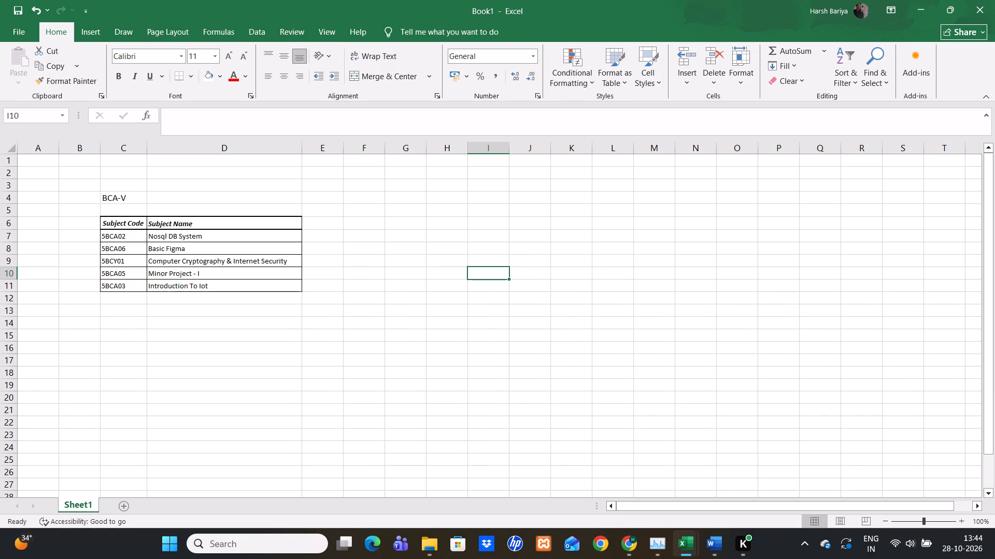
Enter the heading Course in B6 and the course name BCA in B7.
{"action": "left_click", "coordinate": [83, 229]}
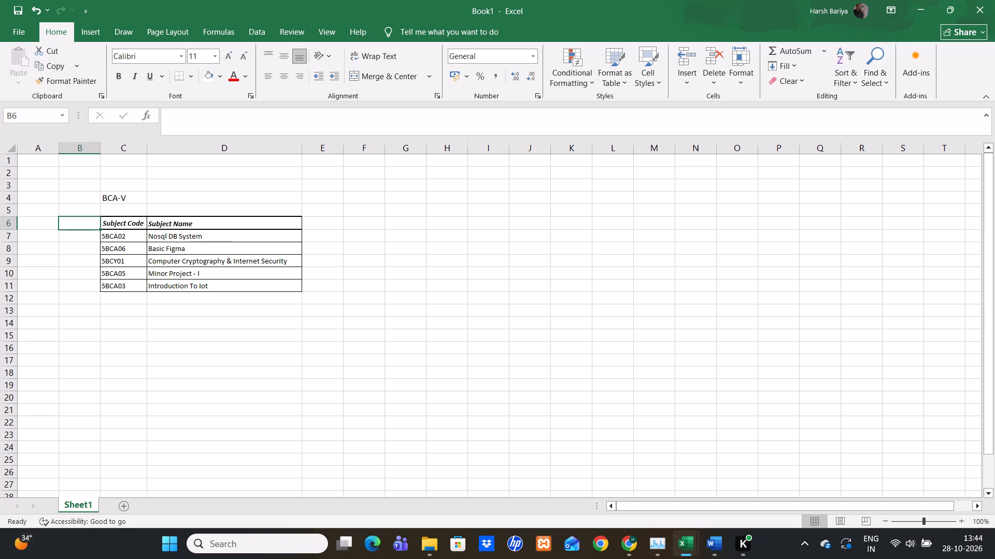
{"action": "type", "text": "COURSE"}
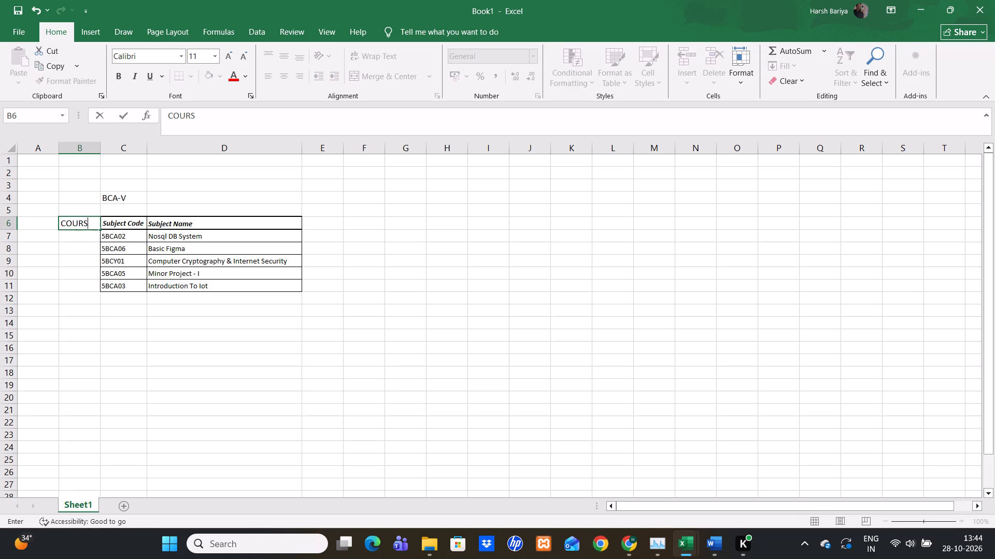
{"action": "key", "text": "BackSpace"}
{"action": "key", "text": "BackSpace"}
{"action": "key", "text": "BackSpace"}
{"action": "key", "text": "BackSpace"}
{"action": "type", "text": "ourse"}
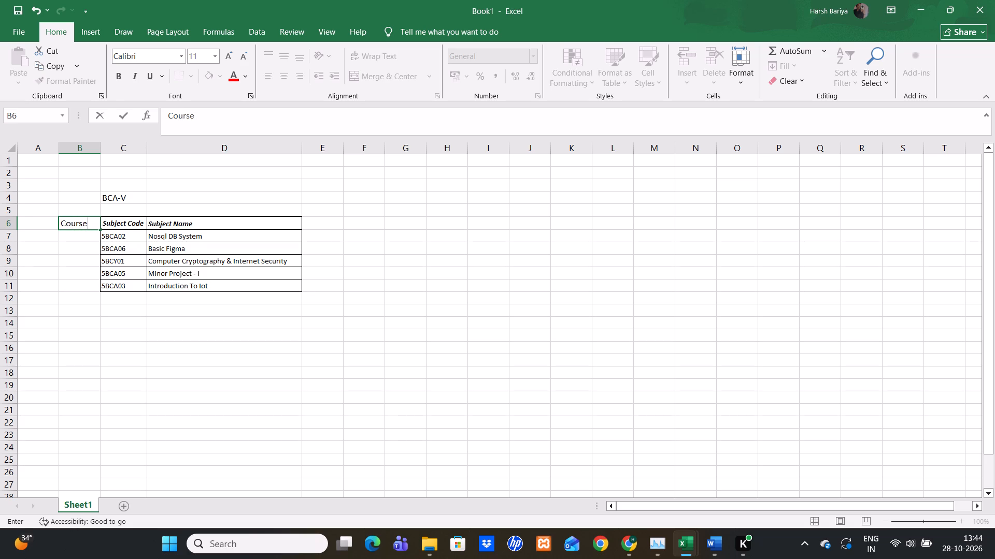
{"action": "left_click", "coordinate": [83, 255]}
{"action": "left_click", "coordinate": [80, 237]}
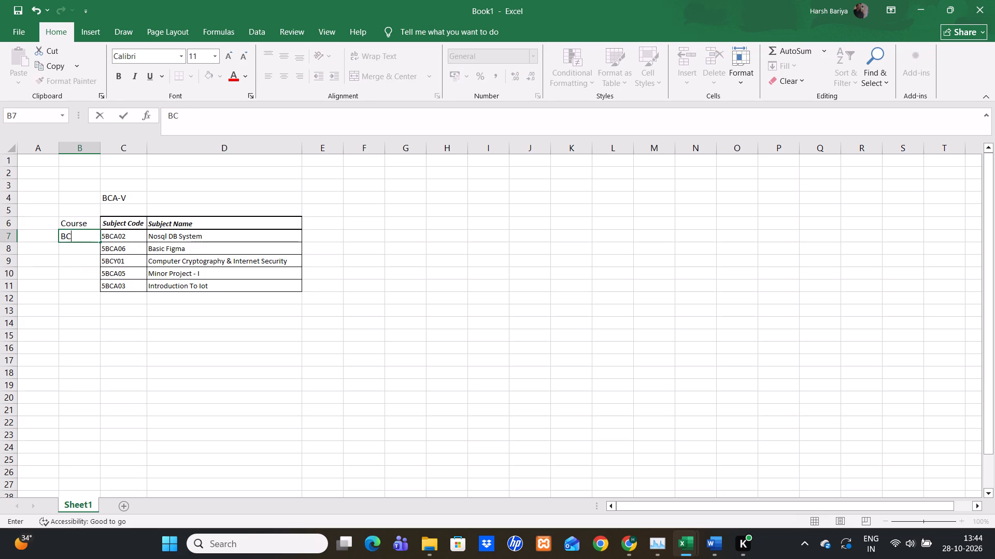
{"action": "left_click", "coordinate": [92, 341]}
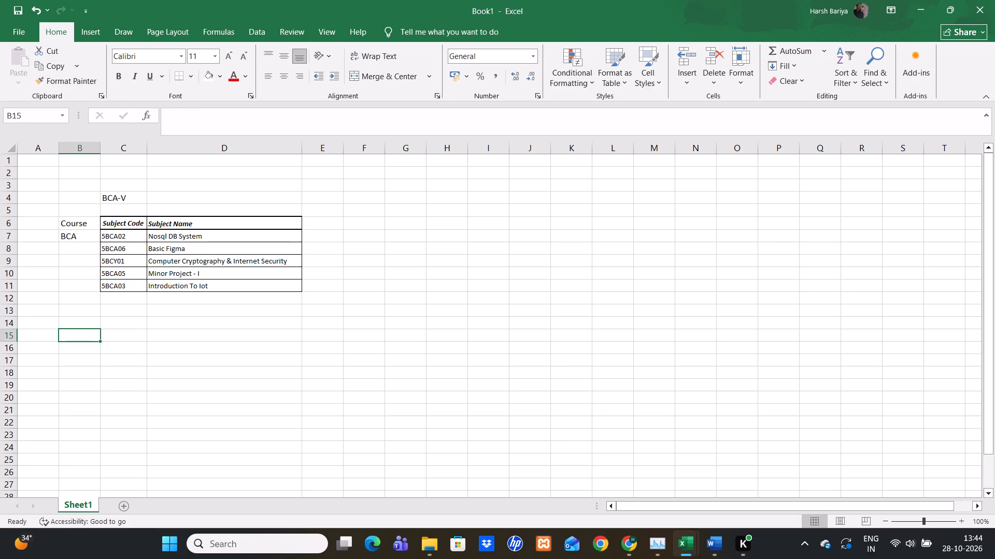
Merge cells B7:B11 with BCA centred horizontally and vertically.
{"action": "left_click_drag", "start_coordinate": [90, 237], "coordinate": [93, 283]}
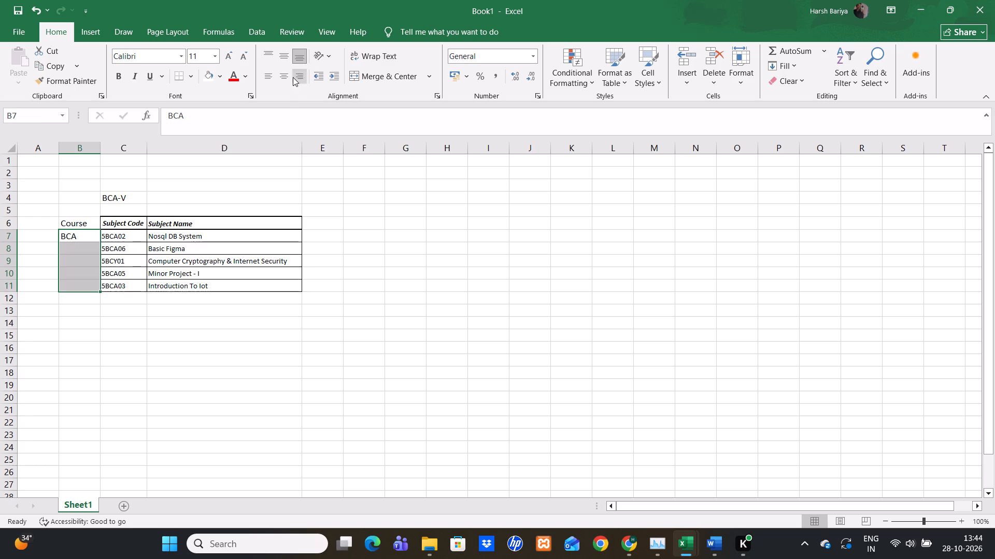
{"action": "left_click", "coordinate": [287, 57]}
{"action": "left_click", "coordinate": [284, 71]}
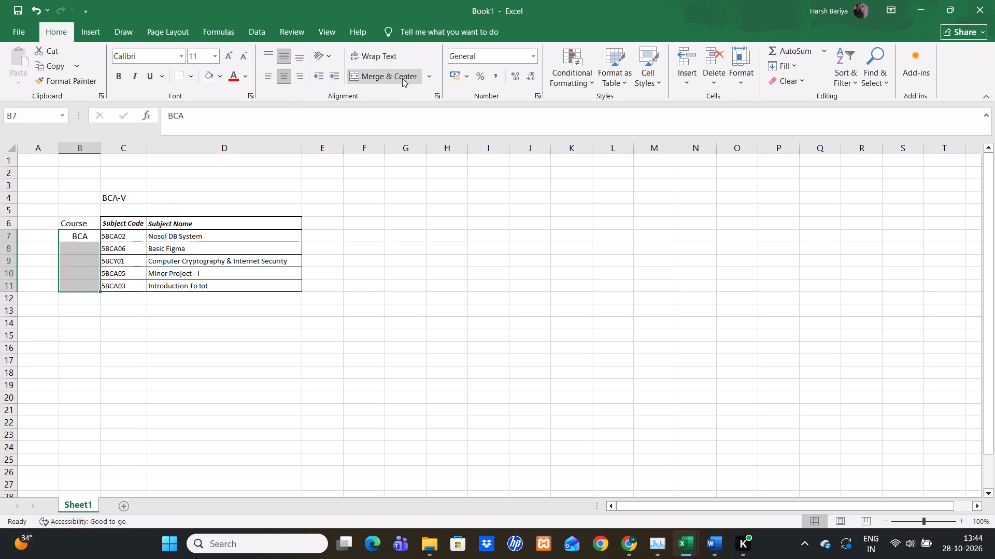
{"action": "left_click", "coordinate": [402, 78]}
{"action": "left_click", "coordinate": [397, 222]}
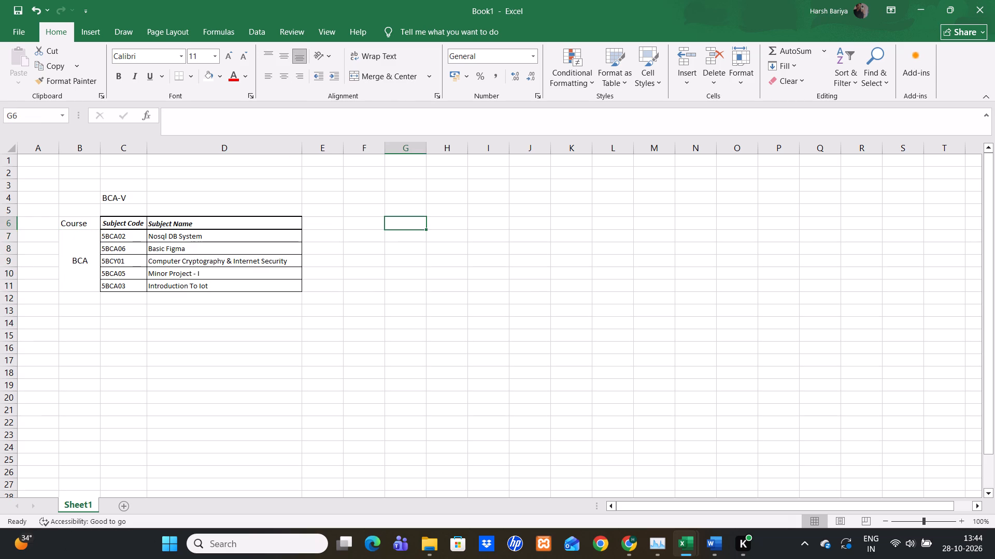
Apply all borders and a thick outside border to the subject table B6:D11.
{"action": "left_click_drag", "start_coordinate": [86, 225], "coordinate": [168, 285]}
{"action": "left_click", "coordinate": [195, 72]}
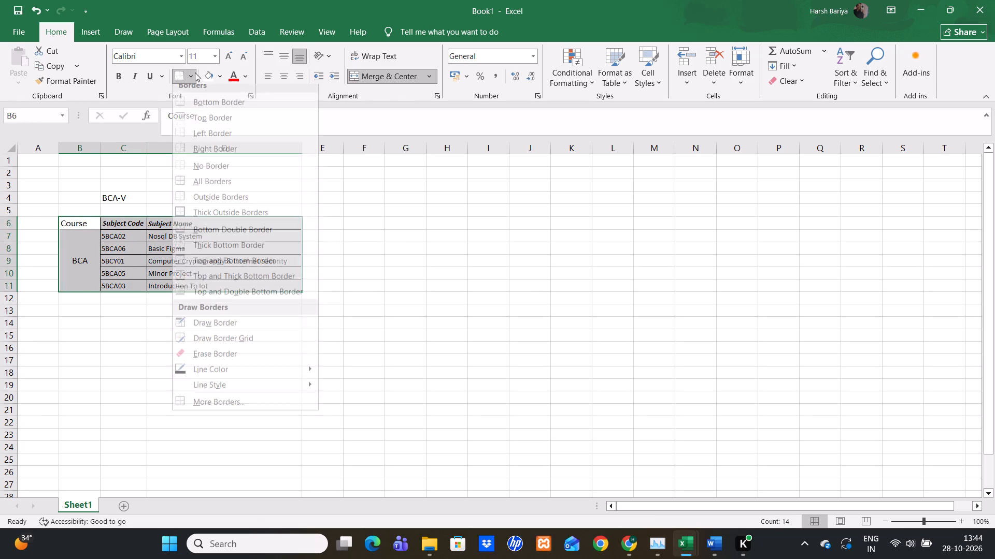
{"action": "left_click", "coordinate": [210, 186]}
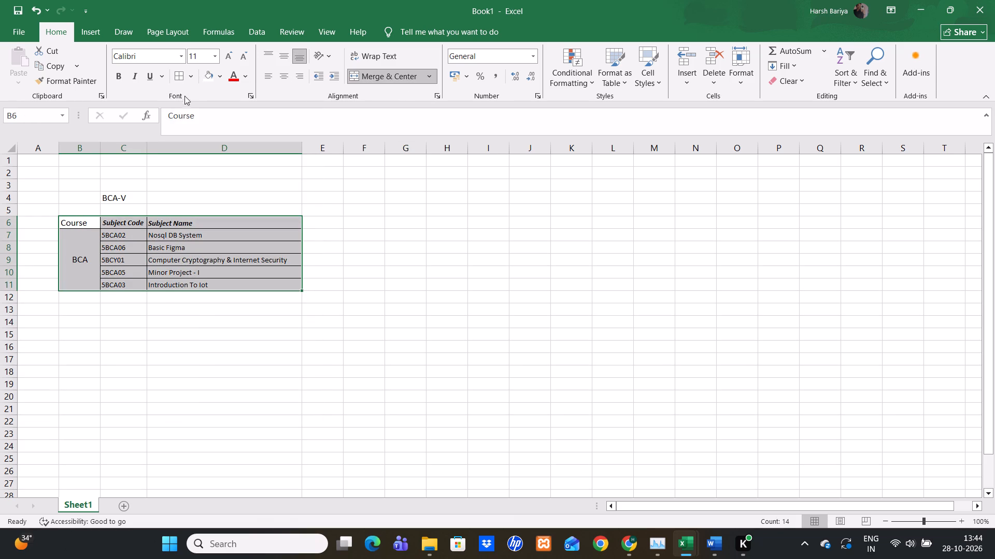
{"action": "left_click", "coordinate": [186, 80]}
{"action": "left_click", "coordinate": [191, 80]}
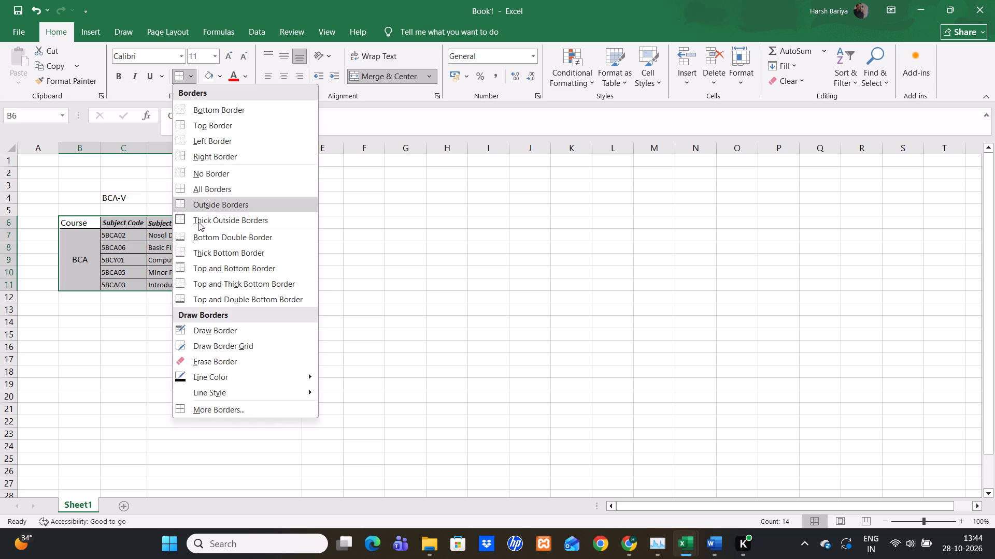
{"action": "left_click", "coordinate": [198, 222]}
{"action": "left_click", "coordinate": [183, 362]}
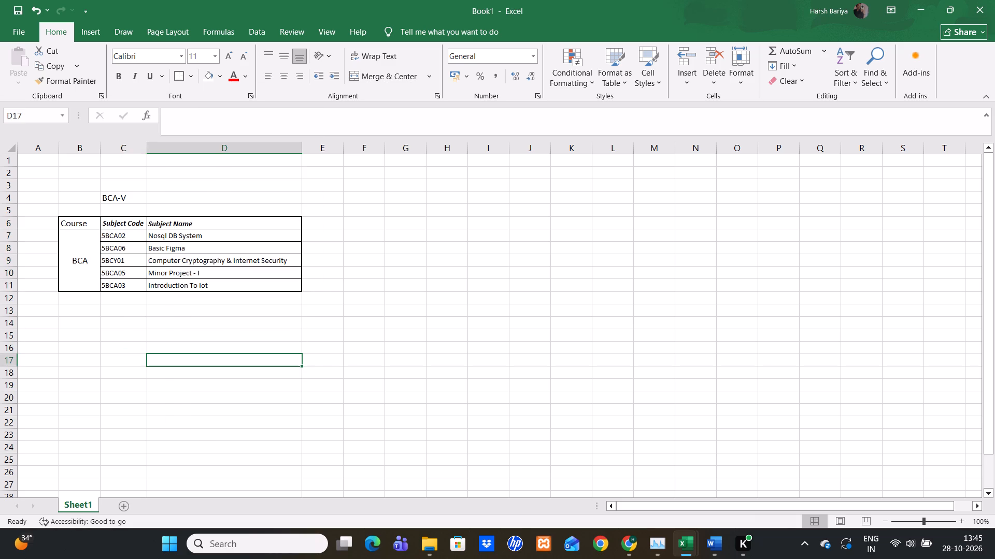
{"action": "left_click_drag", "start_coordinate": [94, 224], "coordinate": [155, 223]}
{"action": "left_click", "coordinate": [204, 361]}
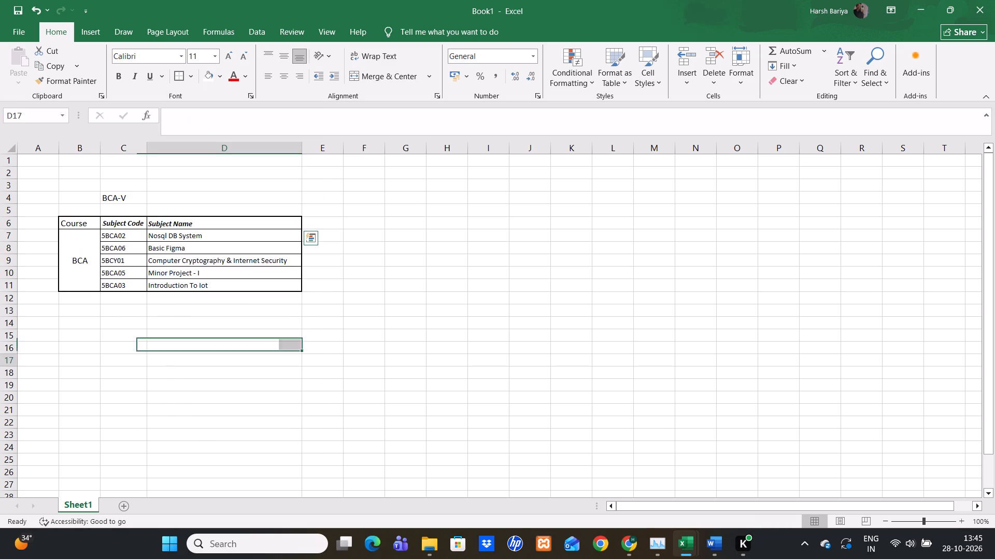
Copy the formatting of the Subject Name heading in D6 onto the Course heading in B6.
{"action": "left_click_drag", "start_coordinate": [193, 225], "coordinate": [184, 225]}
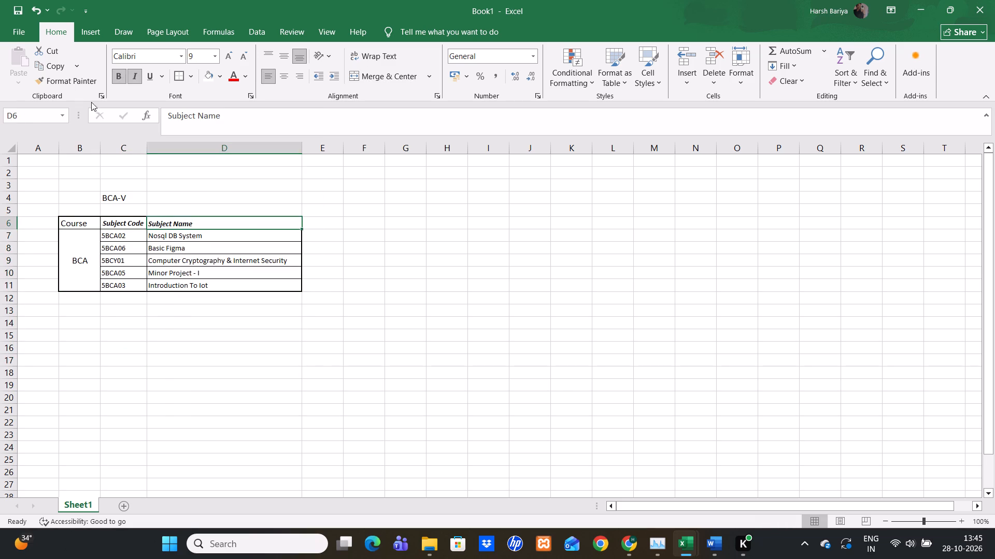
{"action": "left_click", "coordinate": [77, 80]}
{"action": "left_click", "coordinate": [87, 224]}
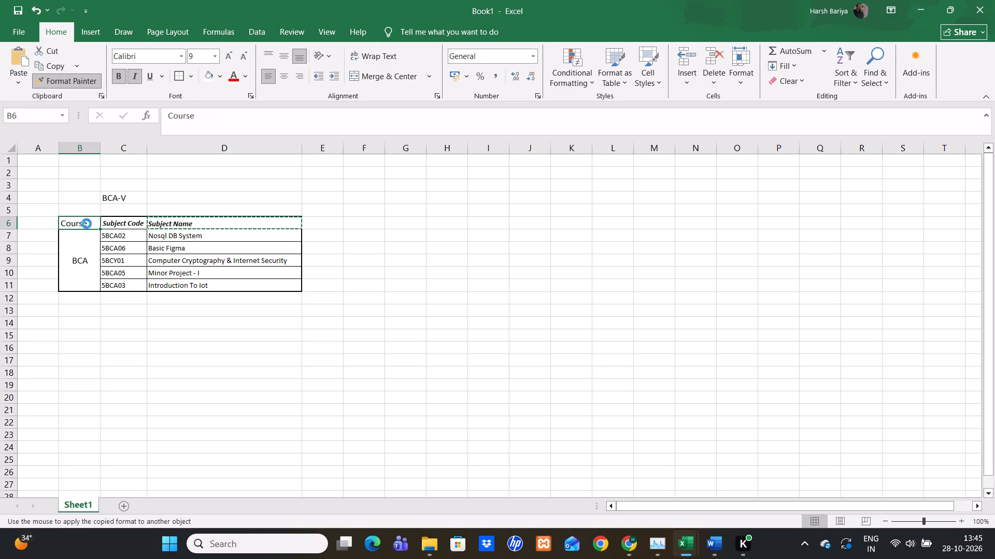
{"action": "left_click", "coordinate": [185, 279]}
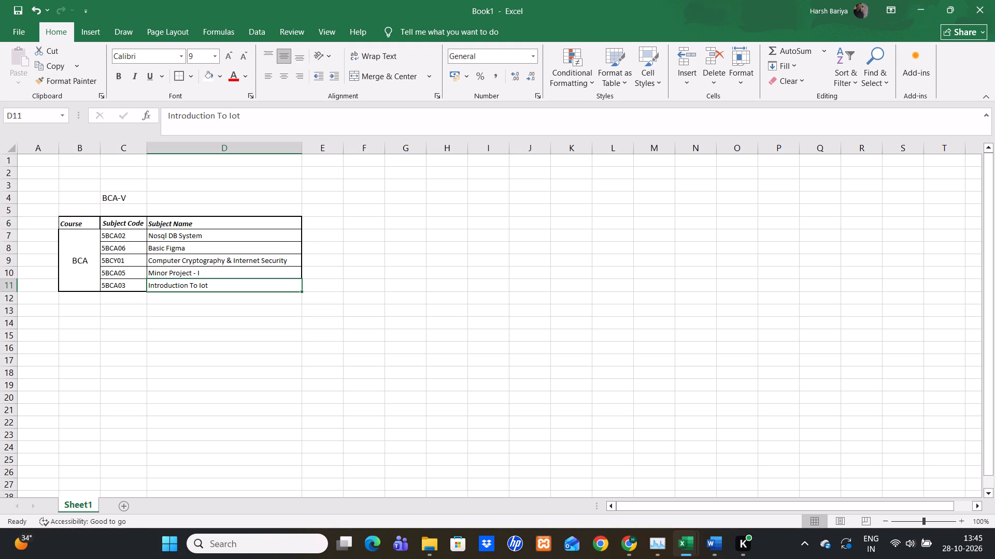
Copy the Student Count heading from the planner's BCA-V-P sheet into E6 of Book1 and fit column E to its width.
{"action": "key", "text": "alt+Tab"}
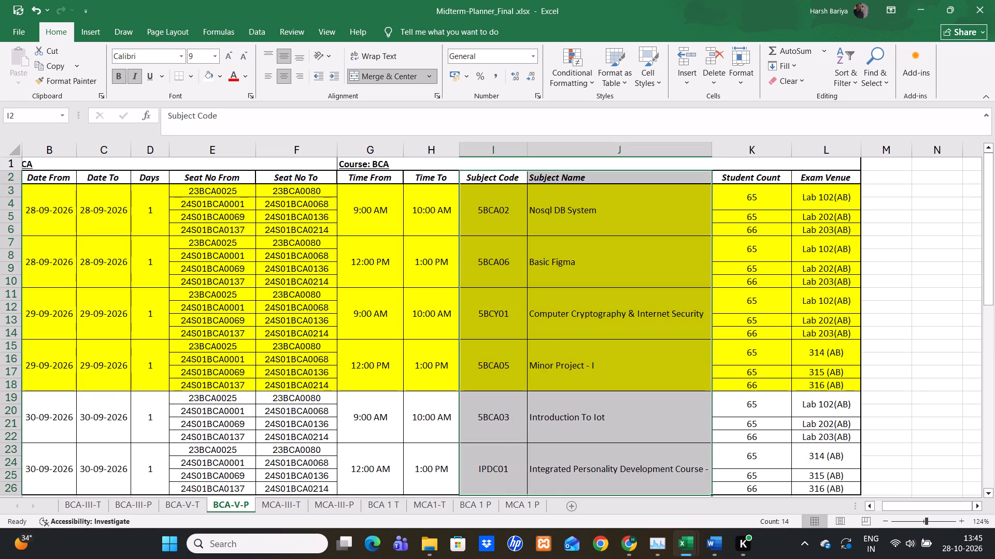
{"action": "scroll", "coordinate": [359, 349], "scroll_direction": "down", "scroll_amount": 1}
{"action": "scroll", "coordinate": [359, 349], "scroll_direction": "up", "scroll_amount": 3}
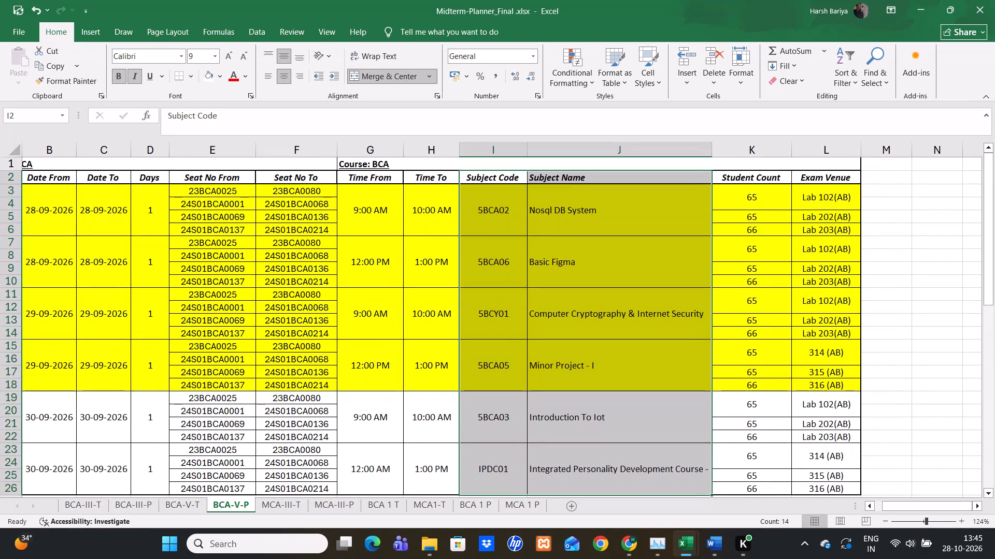
{"action": "key", "text": "alt+Tab"}
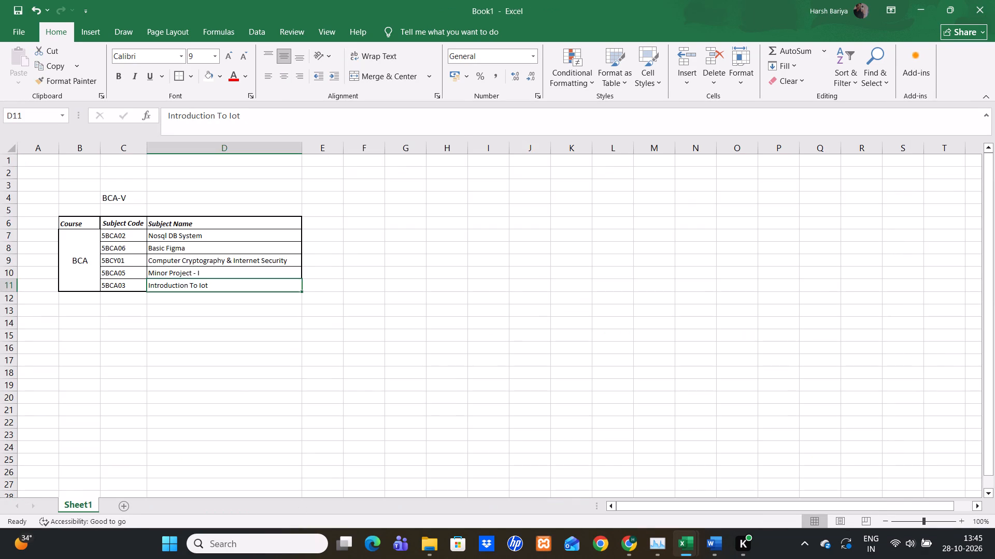
{"action": "key", "text": "alt+Tab"}
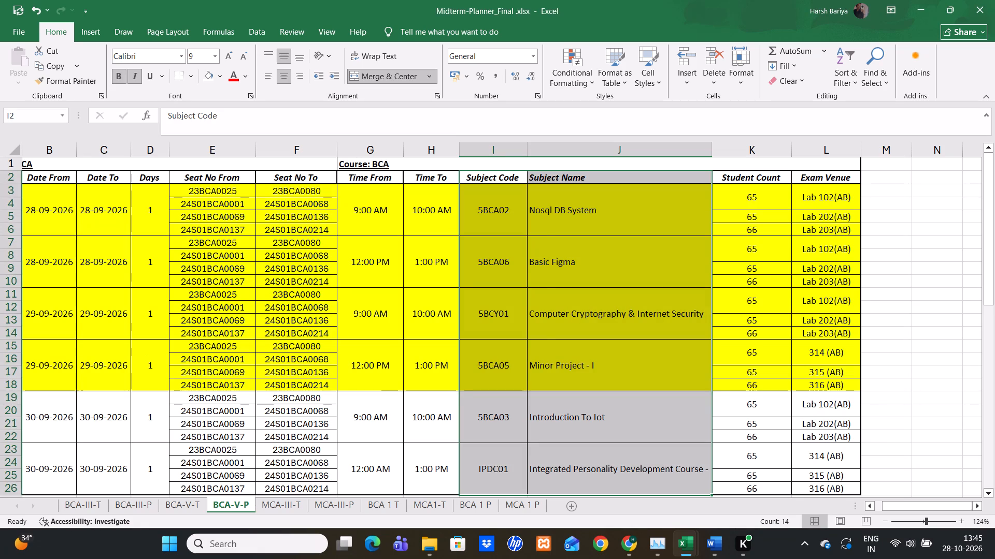
{"action": "left_click_drag", "start_coordinate": [767, 179], "coordinate": [758, 183]}
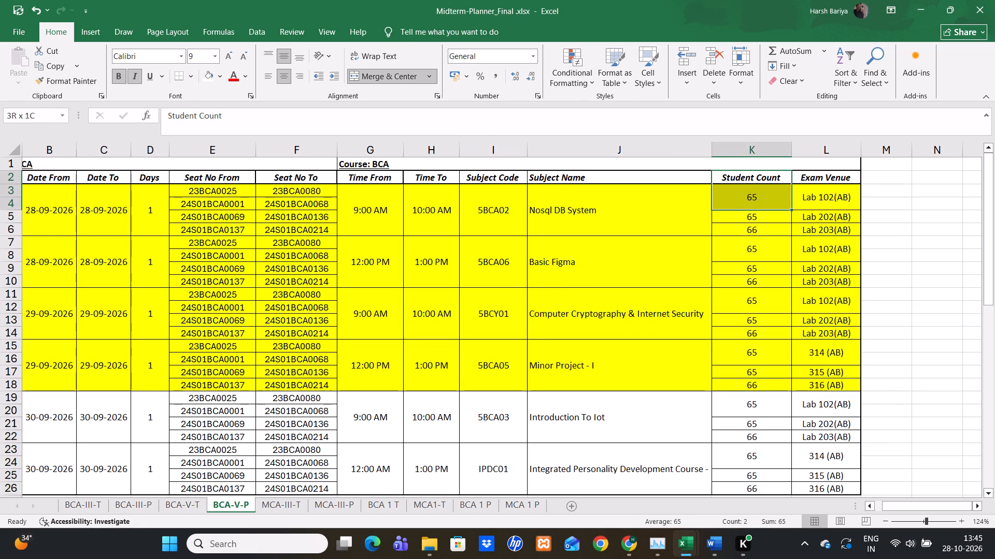
{"action": "left_click_drag", "start_coordinate": [758, 183], "coordinate": [757, 180]}
{"action": "key", "text": "ctrl+c"}
{"action": "key", "text": "alt+Tab"}
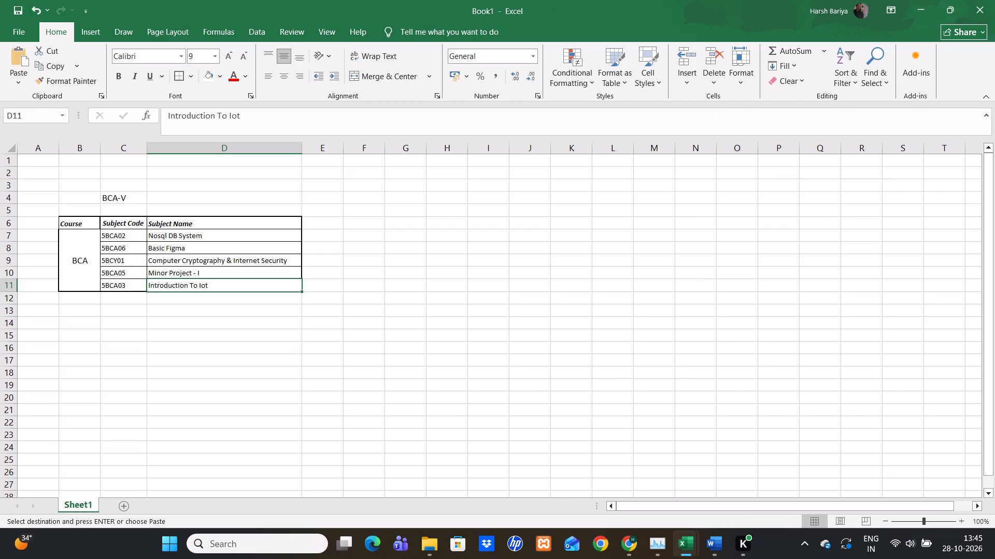
{"action": "left_click", "coordinate": [320, 224]}
{"action": "key", "text": "ctrl+v"}
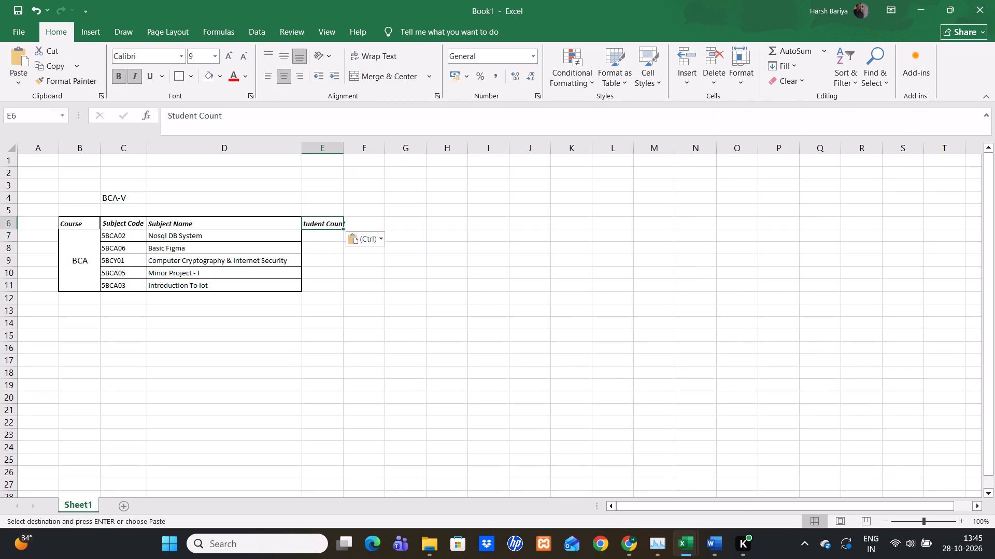
{"action": "double_click", "coordinate": [345, 149]}
Look up the BCA student count on the planner's BCA-V-T sheet, enter 196 in E7 of Book1 and fill it down to E11.
{"action": "key", "text": "alt+Tab"}
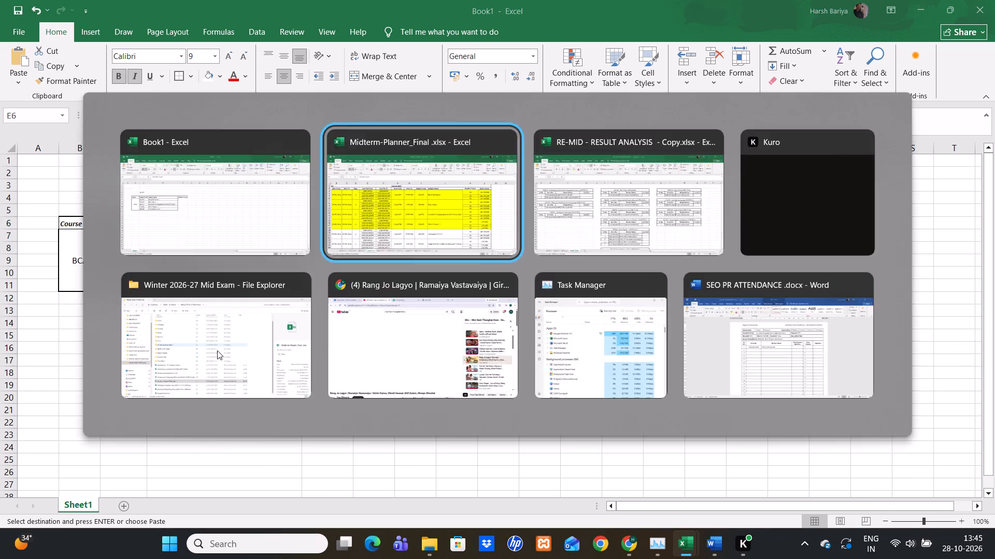
{"action": "left_click", "coordinate": [187, 501]}
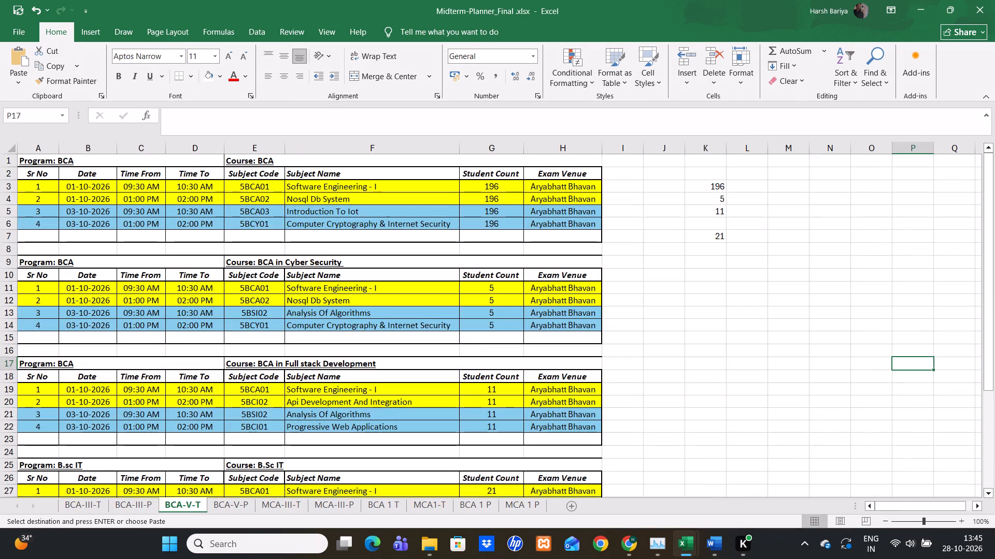
{"action": "key", "text": "alt+Tab"}
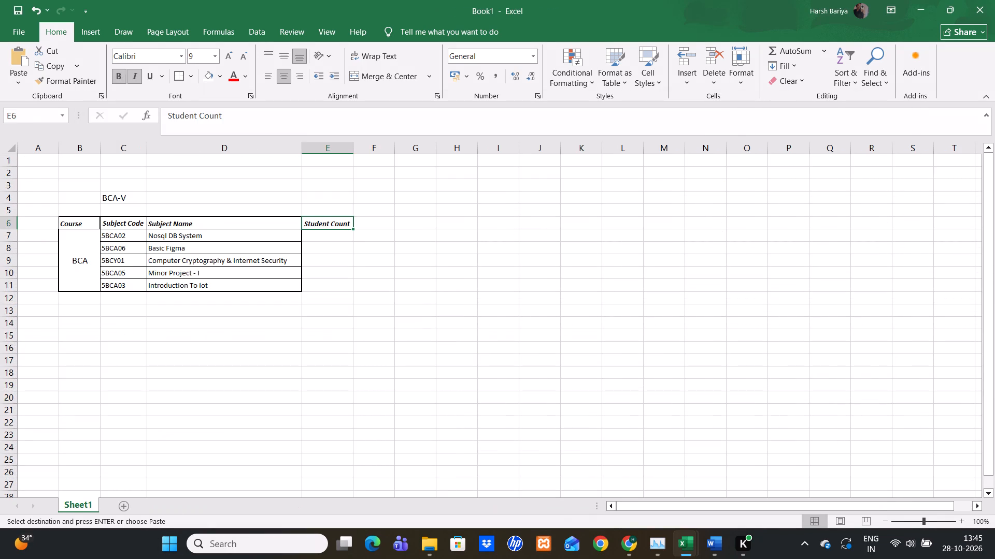
{"action": "left_click", "coordinate": [310, 233]}
{"action": "type", "text": "196"}
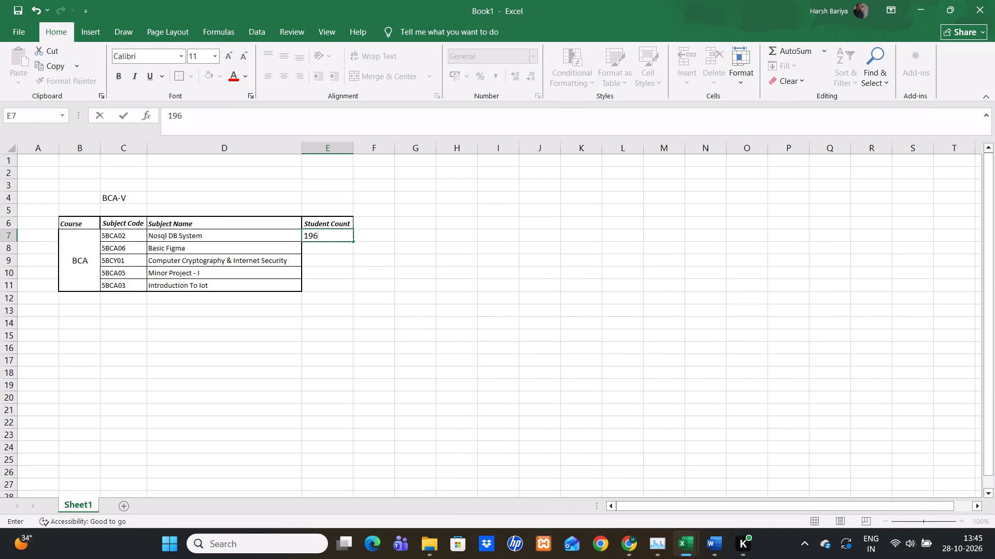
{"action": "left_click", "coordinate": [356, 273]}
{"action": "left_click", "coordinate": [346, 238]}
{"action": "left_click_drag", "start_coordinate": [353, 241], "coordinate": [353, 287]}
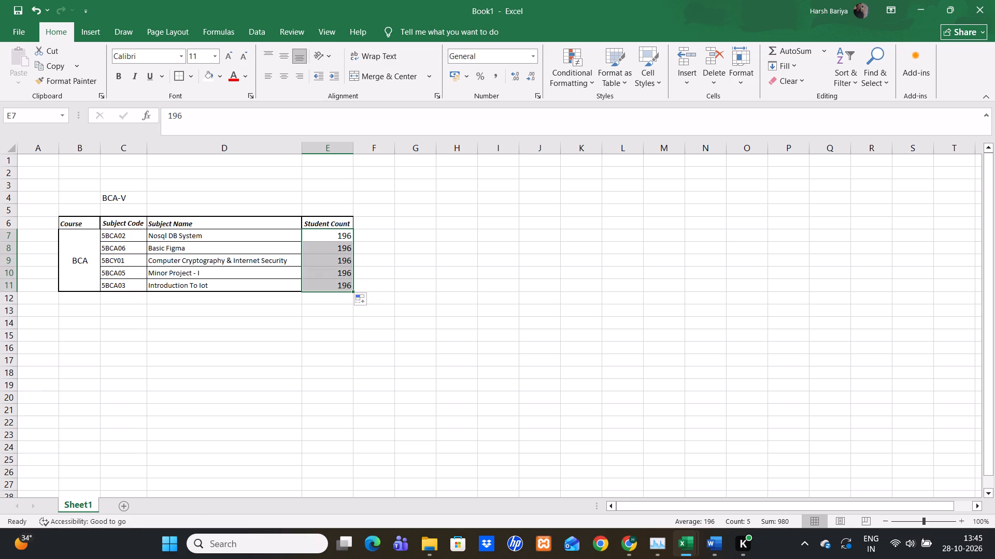
Centre the student counts in E7:E11 horizontally and vertically.
{"action": "left_click", "coordinate": [328, 236]}
{"action": "left_click_drag", "start_coordinate": [328, 236], "coordinate": [331, 283]}
{"action": "left_click", "coordinate": [287, 80]}
{"action": "left_click", "coordinate": [287, 55]}
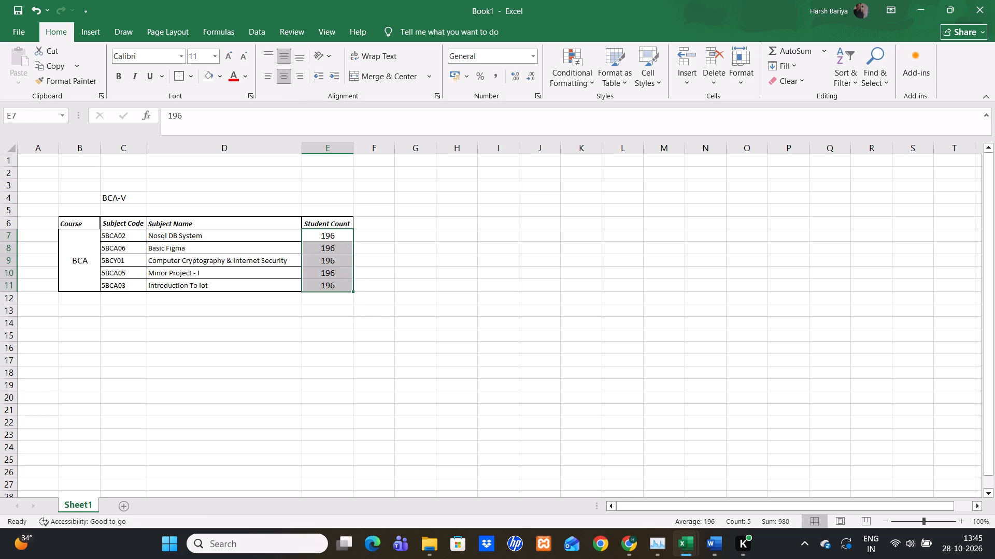
{"action": "left_click", "coordinate": [237, 304]}
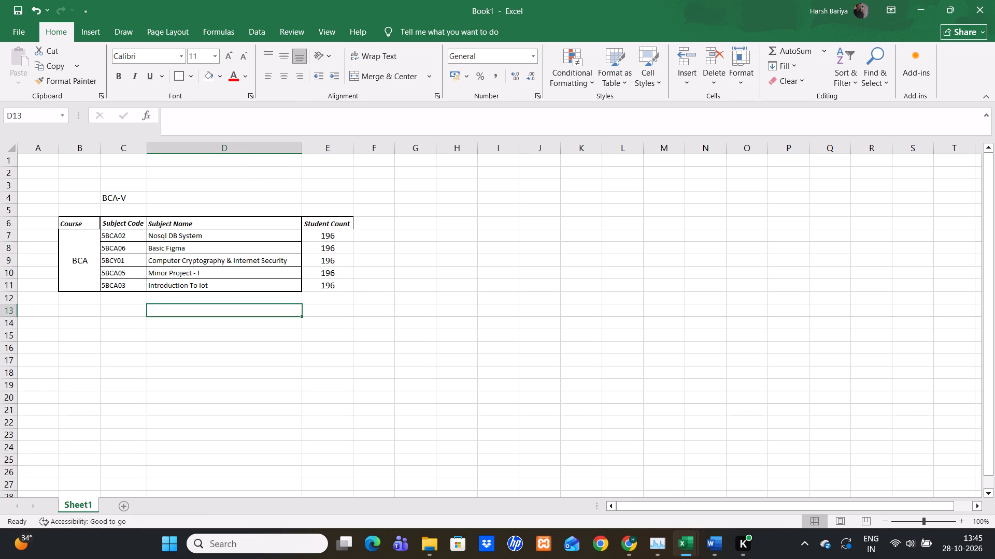
Apply all borders and a thick outside border to the whole table B6:E11.
{"action": "left_click_drag", "start_coordinate": [91, 223], "coordinate": [312, 273]}
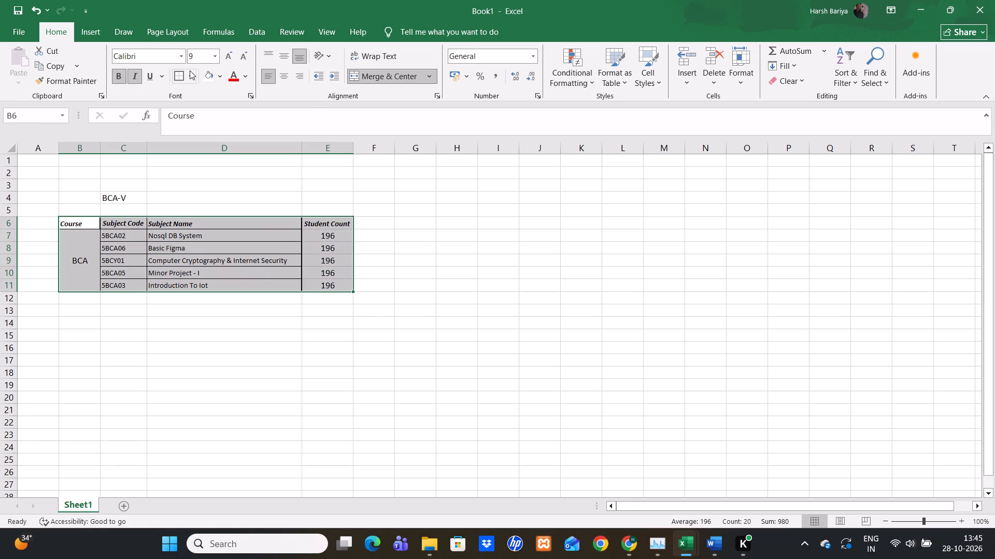
{"action": "left_click", "coordinate": [190, 71]}
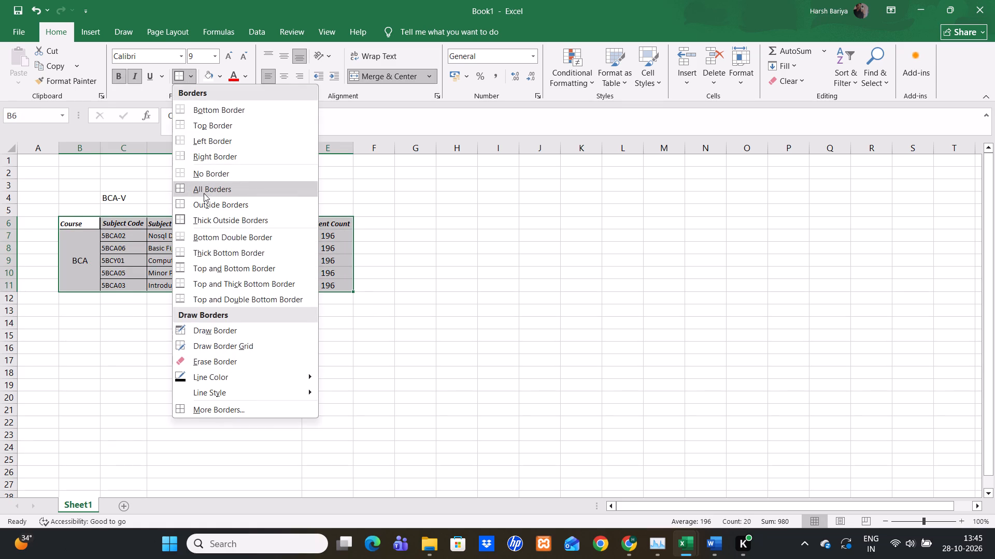
{"action": "left_click", "coordinate": [204, 193]}
{"action": "left_click", "coordinate": [194, 79]}
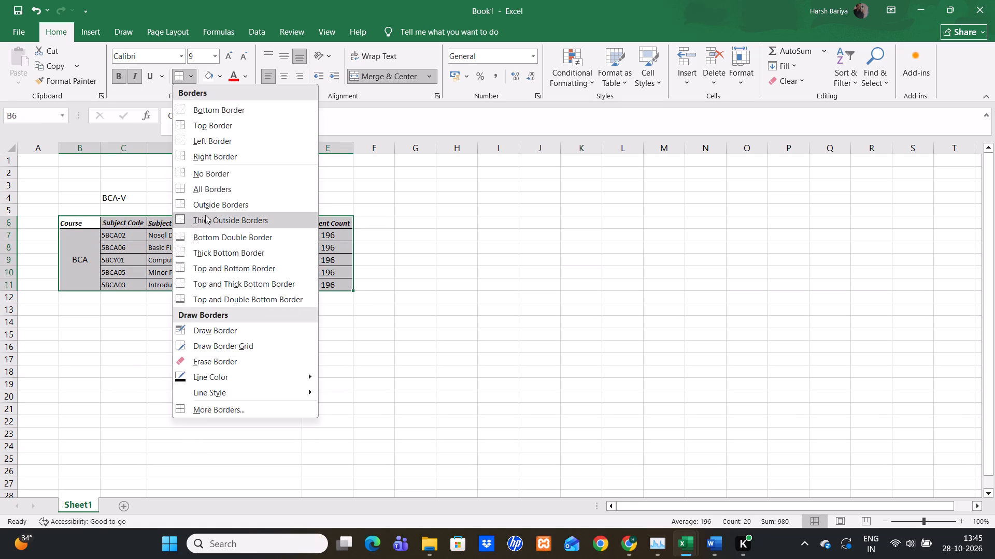
{"action": "left_click", "coordinate": [205, 215]}
{"action": "left_click", "coordinate": [161, 360]}
Add thick outside borders around the heading row B6:E6 and around the Course column B6:B11.
{"action": "left_click", "coordinate": [89, 219]}
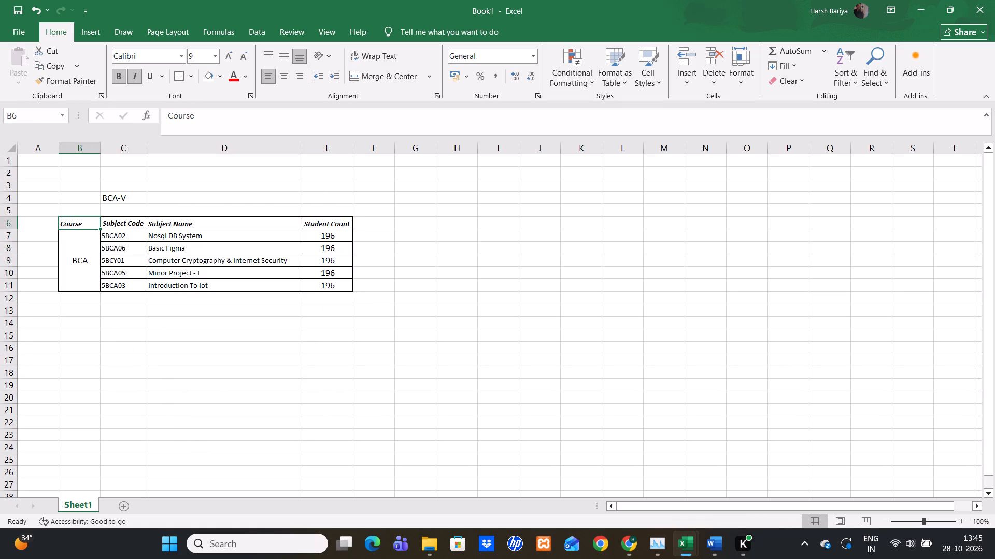
{"action": "key", "text": "ctrl+shift+Right"}
{"action": "left_click", "coordinate": [181, 78]}
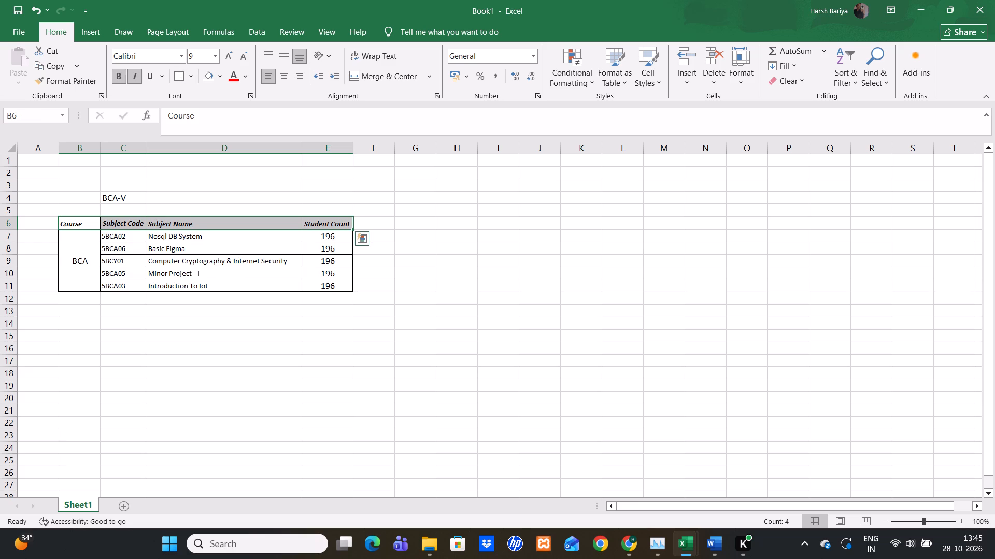
{"action": "left_click", "coordinate": [189, 357]}
{"action": "left_click", "coordinate": [95, 223]}
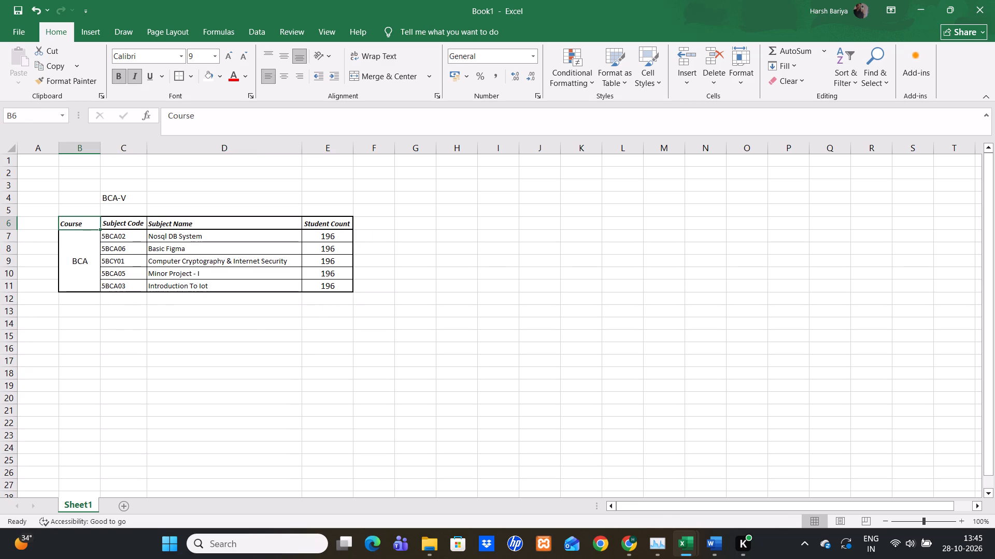
{"action": "key", "text": "ctrl+shift+Down"}
{"action": "left_click", "coordinate": [177, 76]}
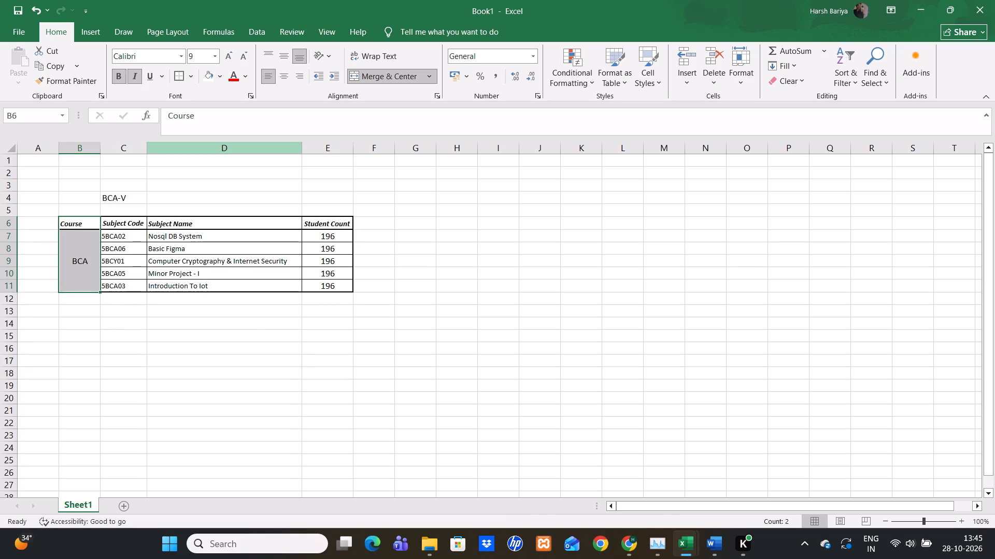
Centre the subject codes in C7:C11 horizontally.
{"action": "left_click_drag", "start_coordinate": [134, 230], "coordinate": [136, 282]}
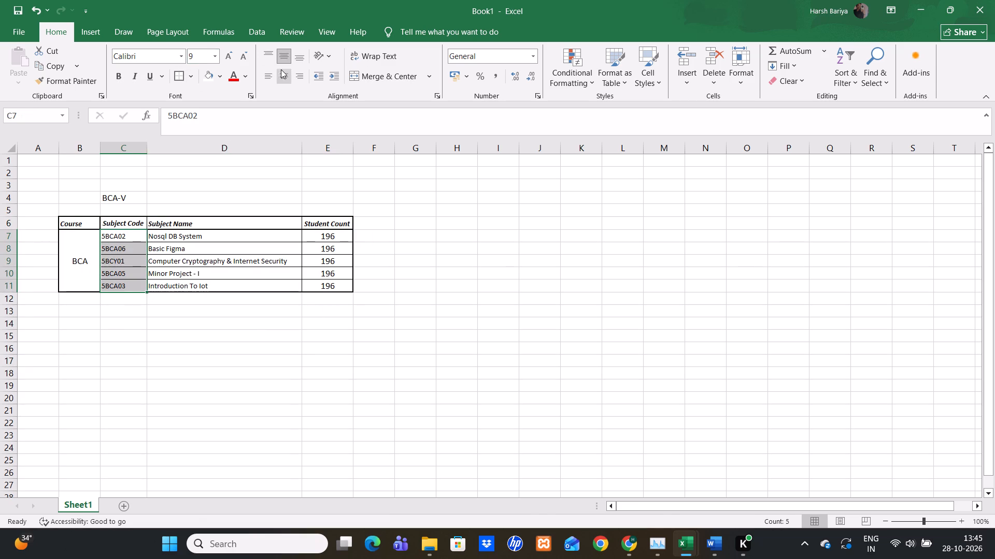
{"action": "left_click", "coordinate": [282, 70]}
{"action": "left_click", "coordinate": [225, 358]}
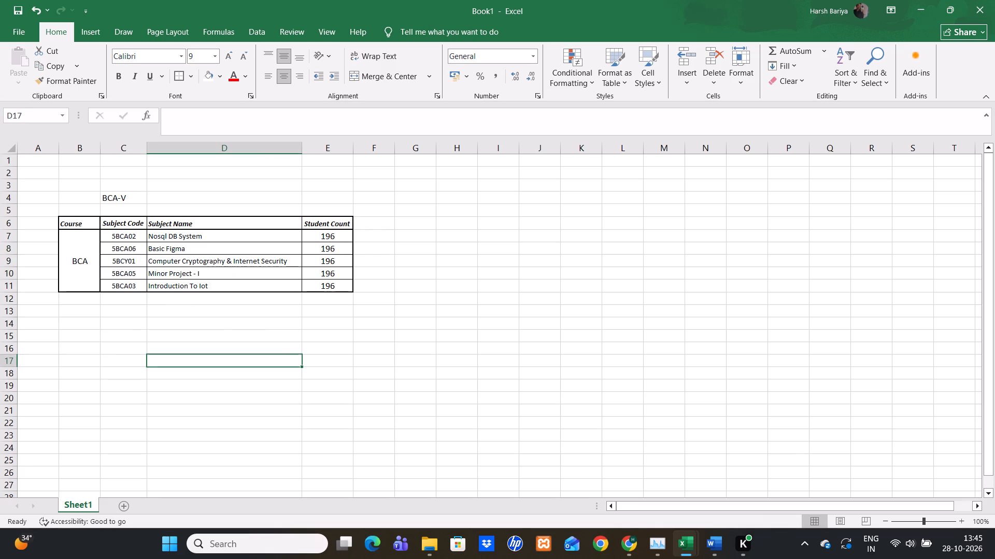
Add a thick outside border around the Subject Name column D6:D11.
{"action": "left_click_drag", "start_coordinate": [170, 224], "coordinate": [182, 278]}
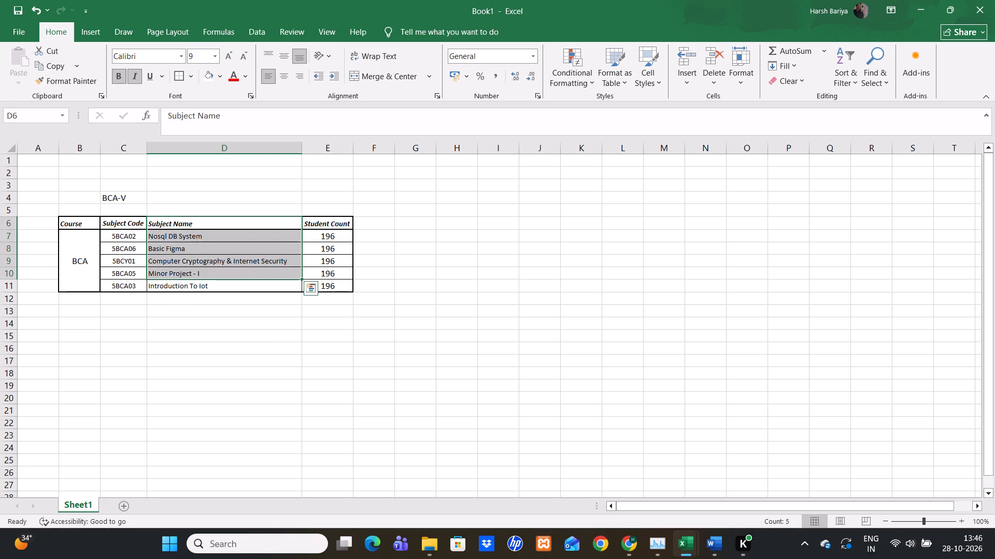
{"action": "key", "text": "shift+Down"}
{"action": "left_click", "coordinate": [182, 75]}
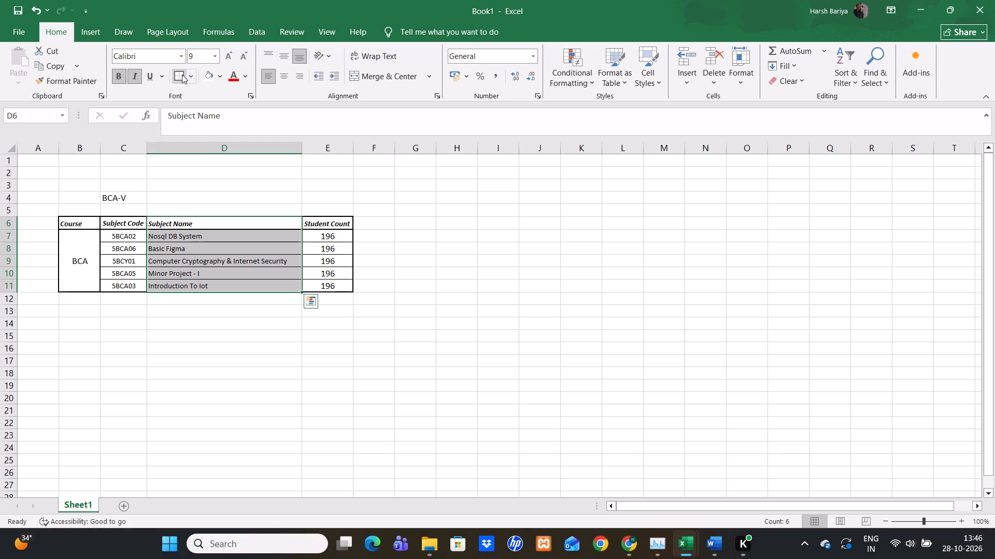
Centre the Course heading in B6 horizontally and vertically.
{"action": "left_click", "coordinate": [90, 220]}
{"action": "left_click", "coordinate": [281, 78]}
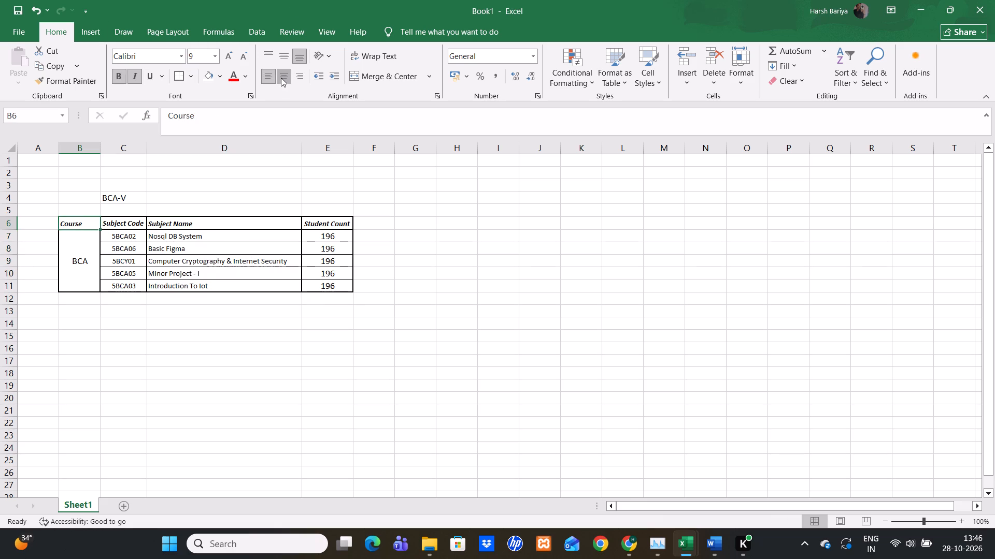
{"action": "left_click", "coordinate": [285, 57]}
{"action": "left_click", "coordinate": [417, 410]}
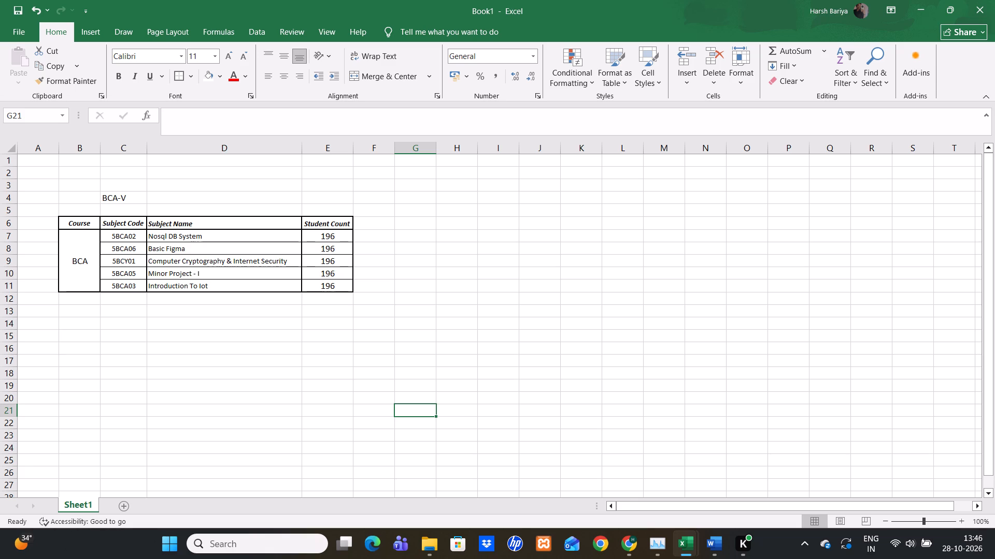
Move the BCA-V title from C4 to B4, and merge and centre it across B4:E4.
{"action": "left_click", "coordinate": [115, 198]}
{"action": "key", "text": "ctrl+x"}
{"action": "left_click", "coordinate": [95, 197]}
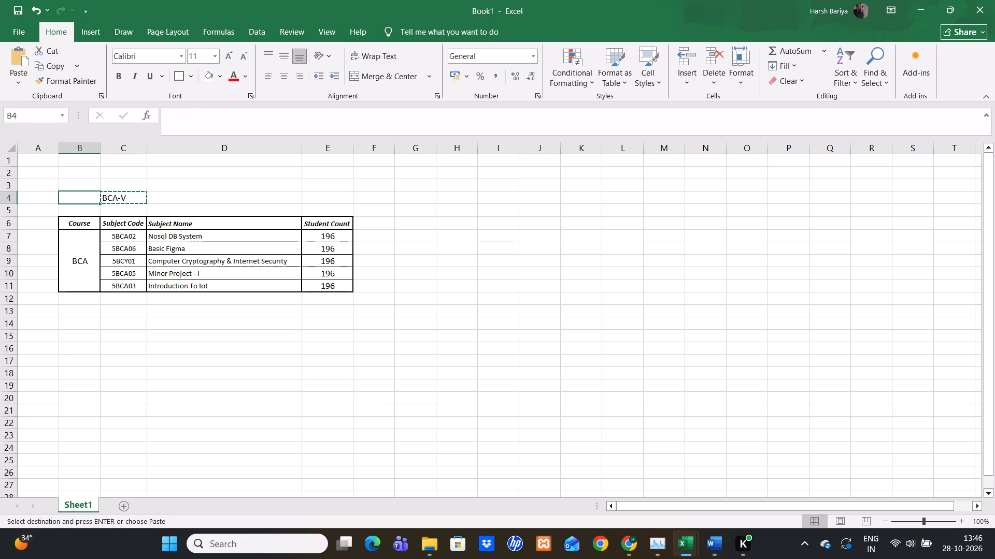
{"action": "key", "text": "ctrl+v"}
{"action": "left_click_drag", "start_coordinate": [91, 196], "coordinate": [309, 196]}
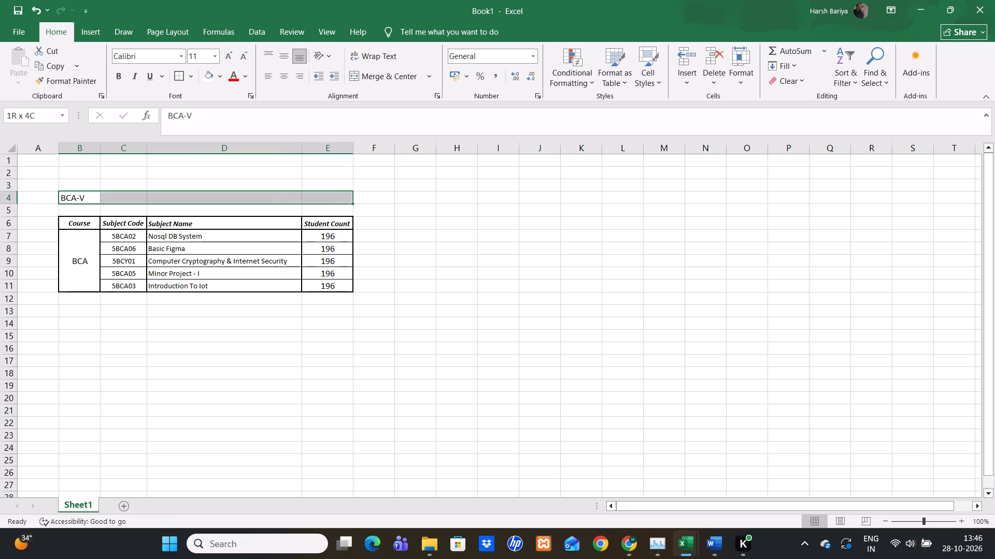
{"action": "left_click_drag", "start_coordinate": [309, 196], "coordinate": [309, 196]}
{"action": "left_click", "coordinate": [357, 75]}
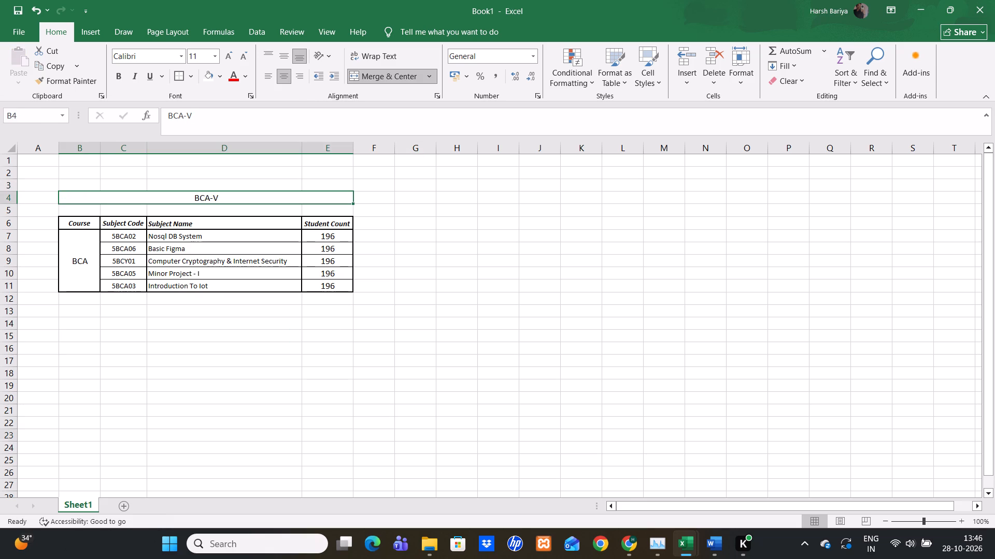
{"action": "left_click", "coordinate": [205, 436]}
Copy the merged BCA-V title in B4:E4.
{"action": "left_click", "coordinate": [194, 197]}
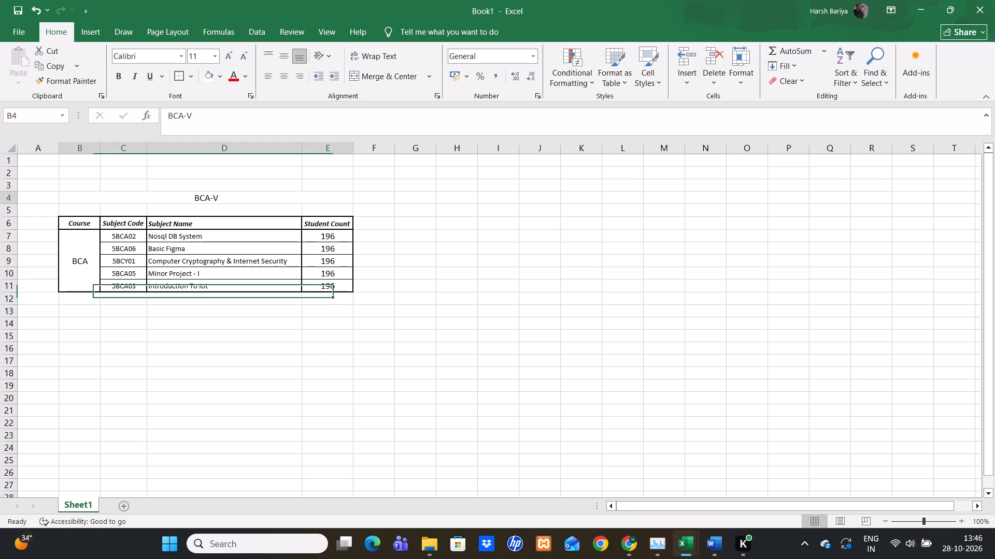
{"action": "key", "text": "ctrl+c"}
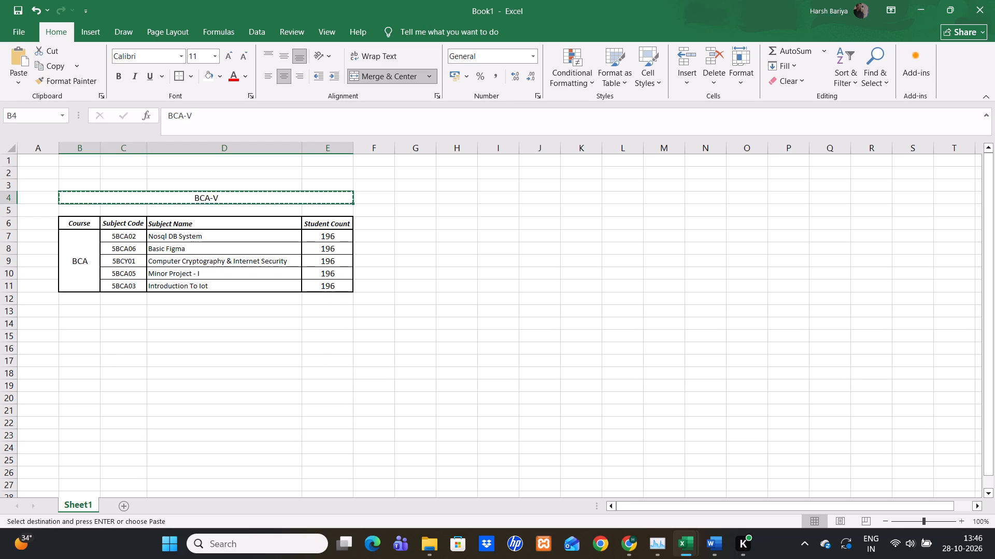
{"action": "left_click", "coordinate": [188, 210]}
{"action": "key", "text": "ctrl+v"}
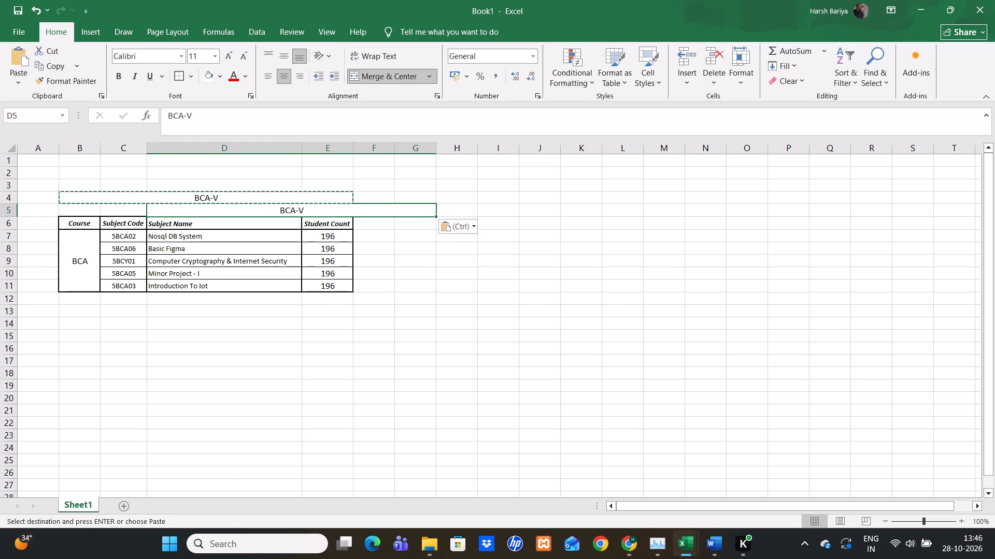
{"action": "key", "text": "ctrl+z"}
Paste the BCA-V title at B5, directly above the table headings, and delete the original title row 4.
{"action": "left_click", "coordinate": [87, 209]}
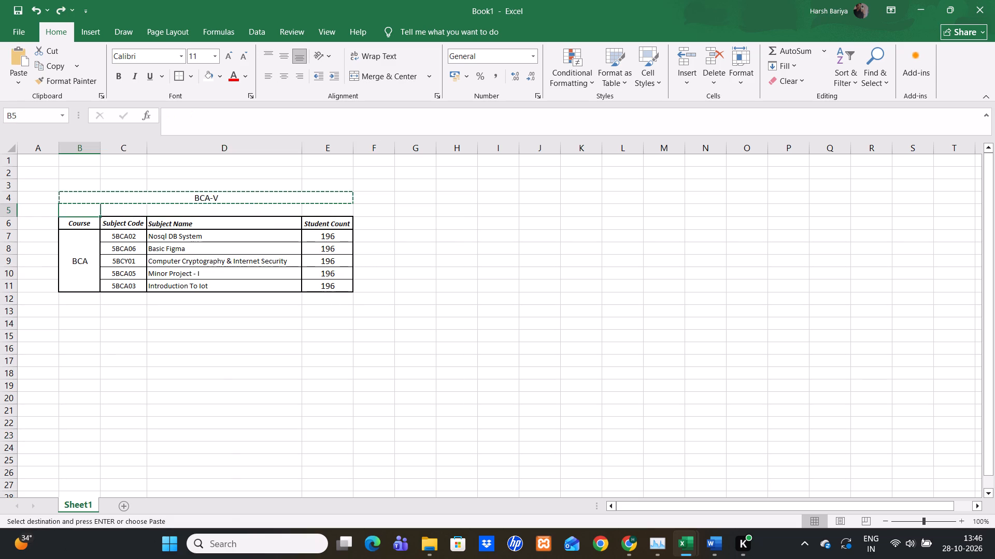
{"action": "key", "text": "ctrl+v"}
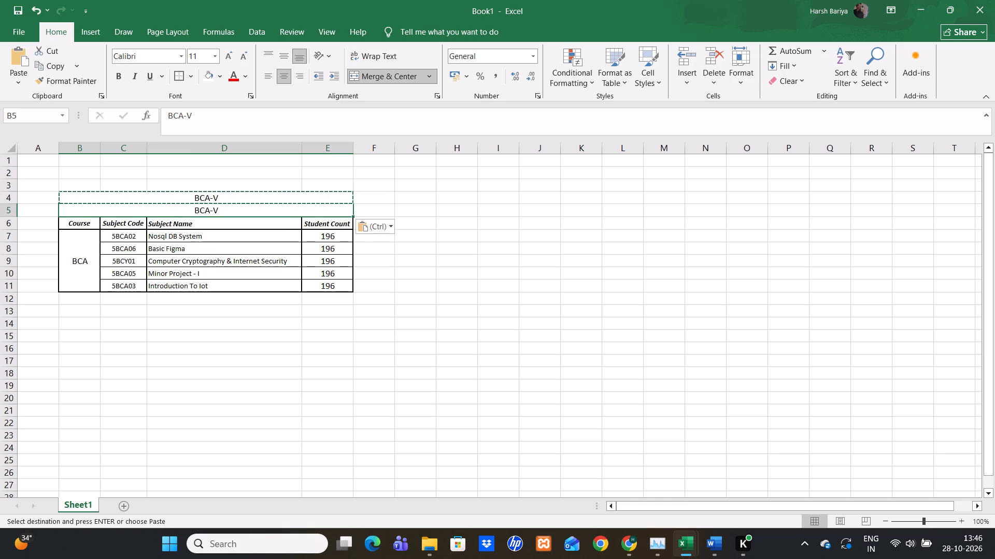
{"action": "left_click", "coordinate": [9, 201]}
{"action": "left_click", "coordinate": [5, 198]}
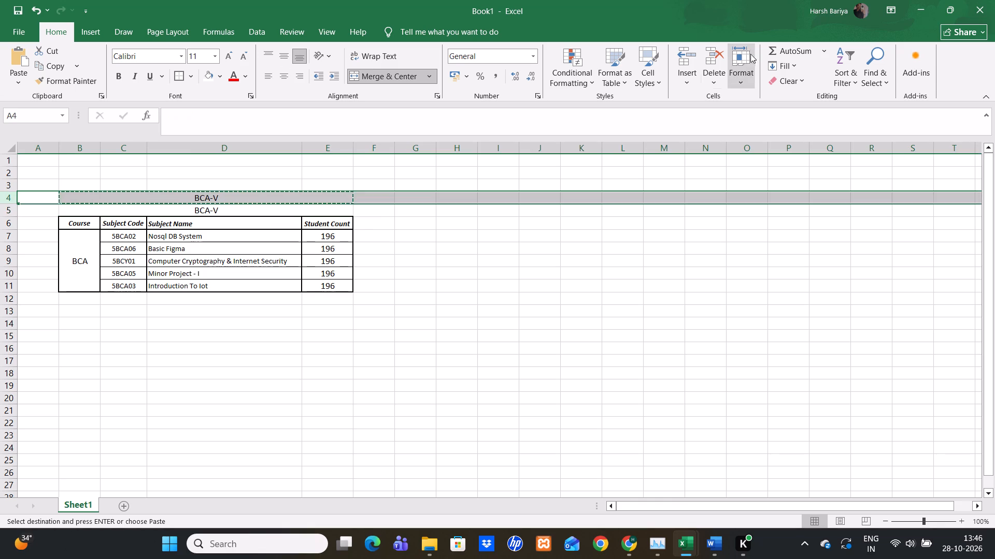
{"action": "left_click", "coordinate": [718, 56]}
{"action": "left_click", "coordinate": [545, 298]}
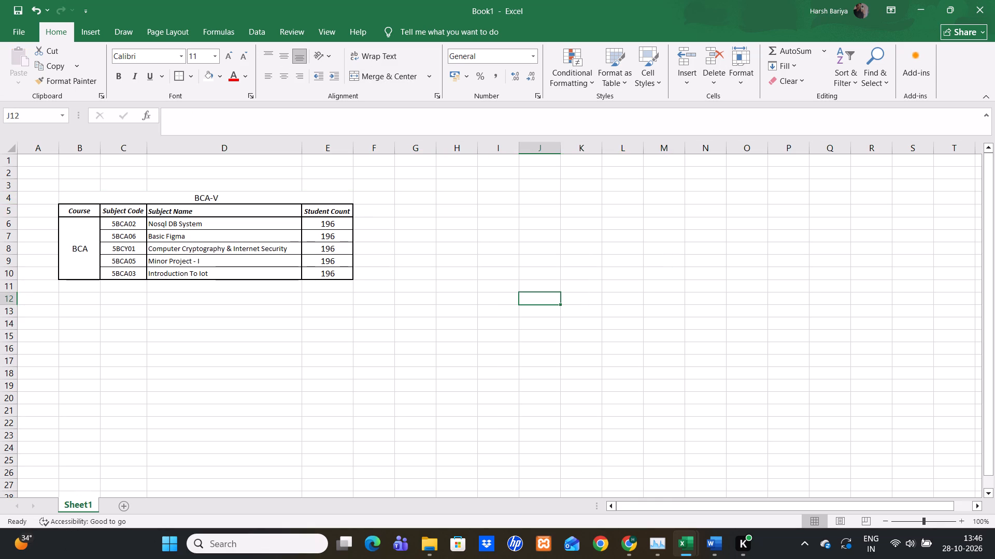
Add a thick outside border around the merged BCA-V title in B4:E4.
{"action": "left_click", "coordinate": [275, 198]}
{"action": "left_click", "coordinate": [179, 77]}
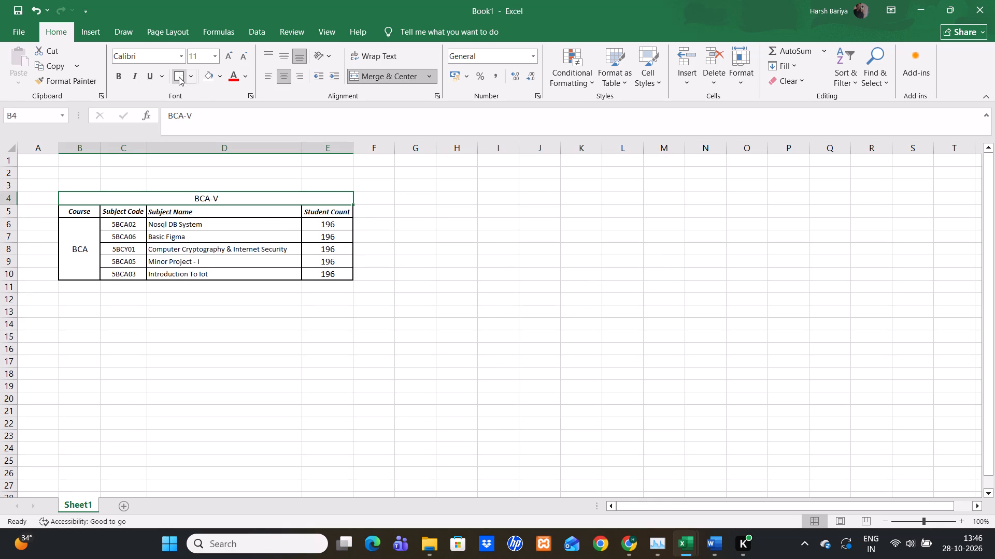
{"action": "left_click", "coordinate": [215, 336]}
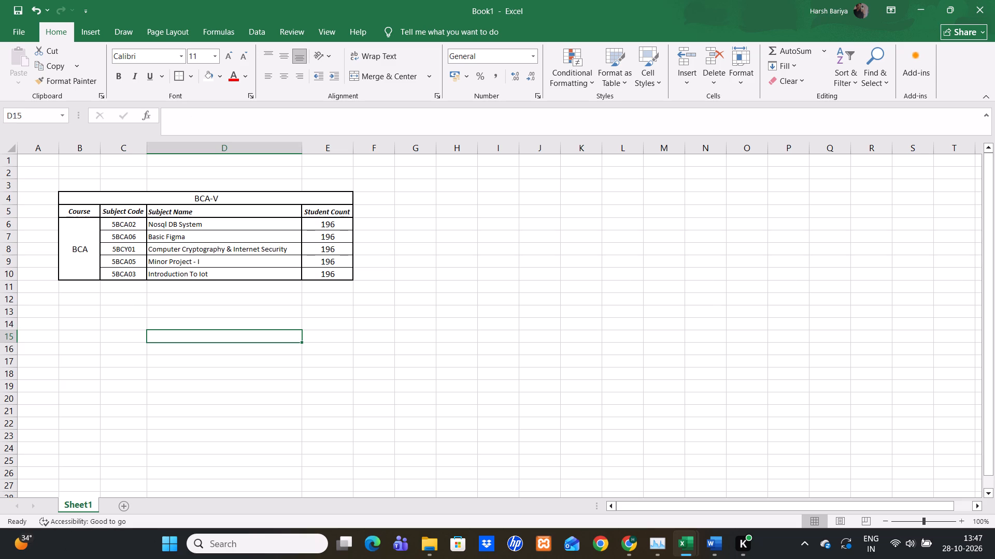
Copy the four highlighted BCA in Cyber Security subject codes and names from the planner's BCA-V-P sheet into Book1, starting at C11.
{"action": "key", "text": "alt+Tab"}
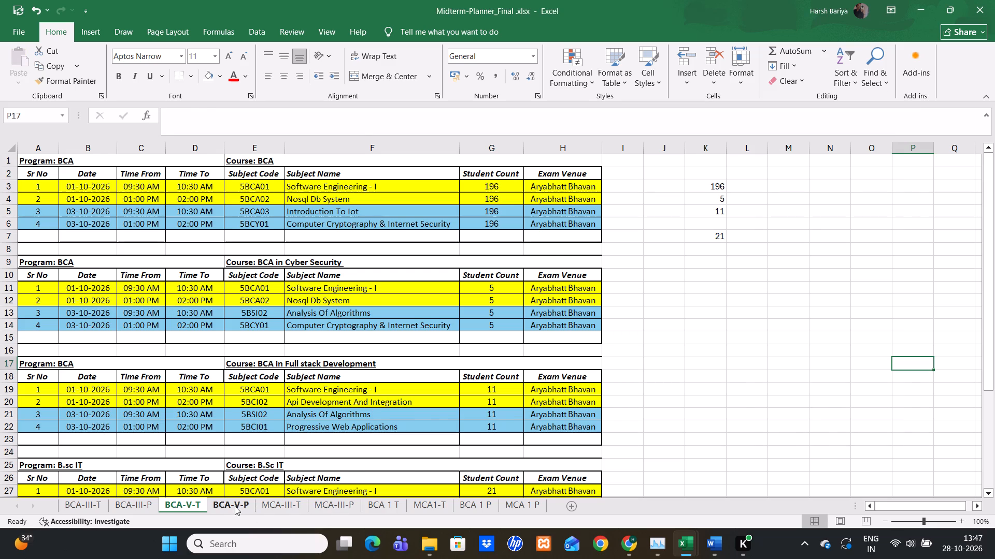
{"action": "left_click", "coordinate": [235, 506]}
{"action": "scroll", "coordinate": [395, 363], "scroll_direction": "down", "scroll_amount": 3}
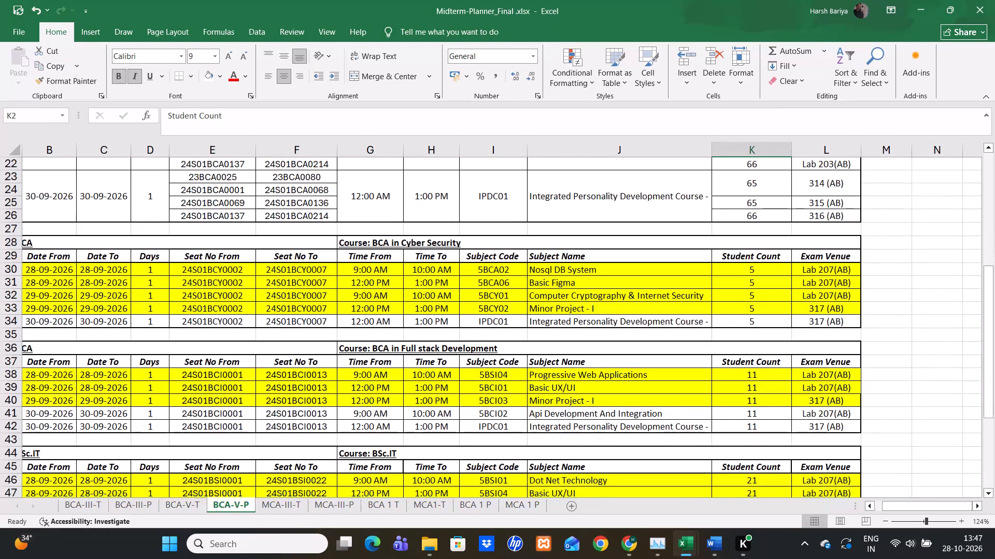
{"action": "left_click_drag", "start_coordinate": [516, 269], "coordinate": [533, 281]}
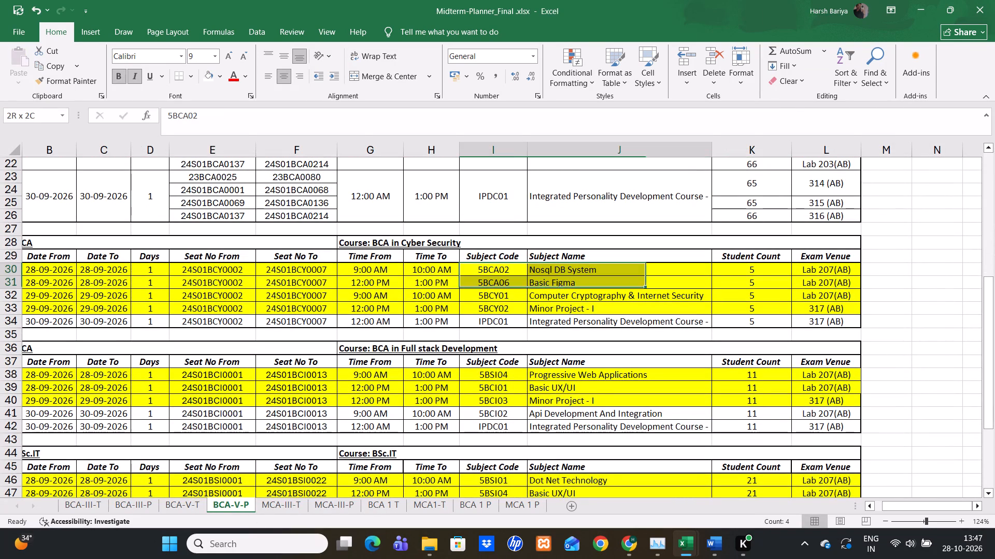
{"action": "left_click_drag", "start_coordinate": [533, 281], "coordinate": [547, 306]}
{"action": "key", "text": "ctrl+c"}
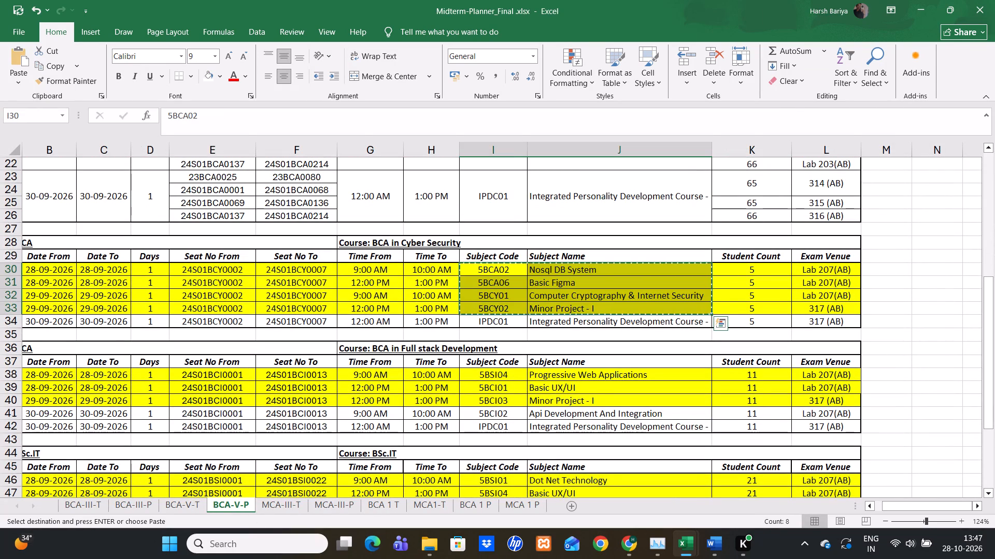
{"action": "key", "text": "alt+Tab"}
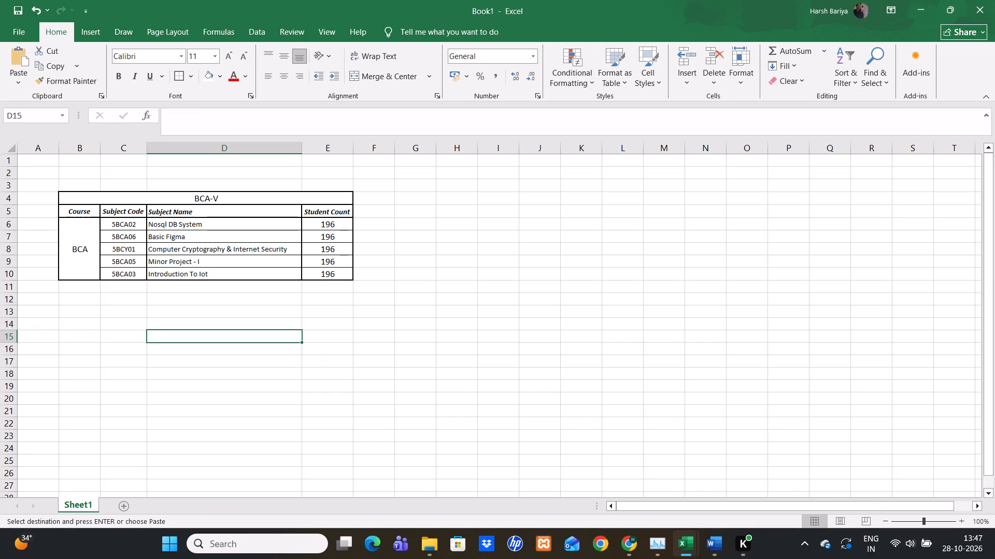
{"action": "left_click", "coordinate": [133, 285]}
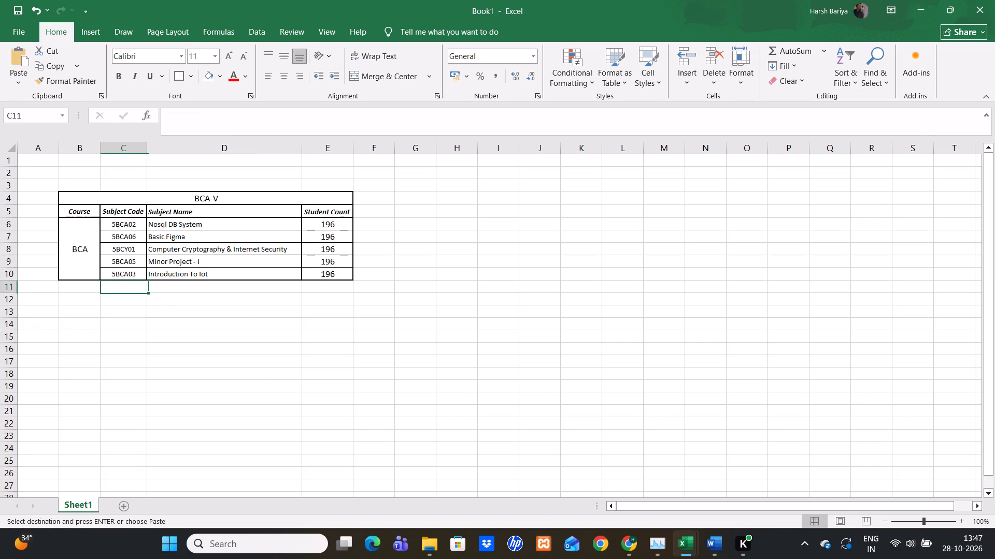
{"action": "key", "text": "ctrl+v"}
Remove the yellow fill from the pasted subject rows C11:D14.
{"action": "left_click", "coordinate": [206, 79]}
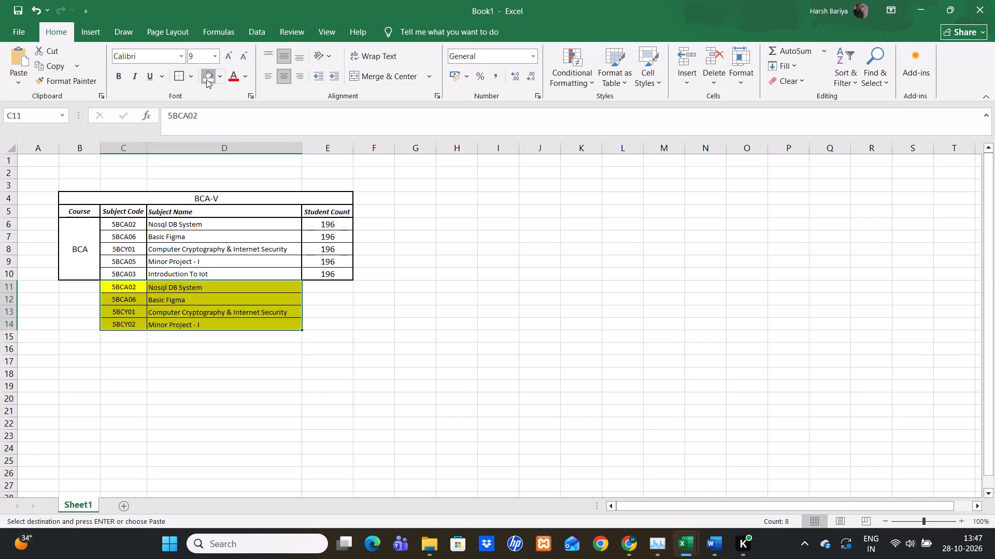
{"action": "left_click", "coordinate": [114, 355]}
Merge and centre B11:B14, enter BCY as the course, and align it to the vertical middle.
{"action": "left_click_drag", "start_coordinate": [90, 287], "coordinate": [92, 321]}
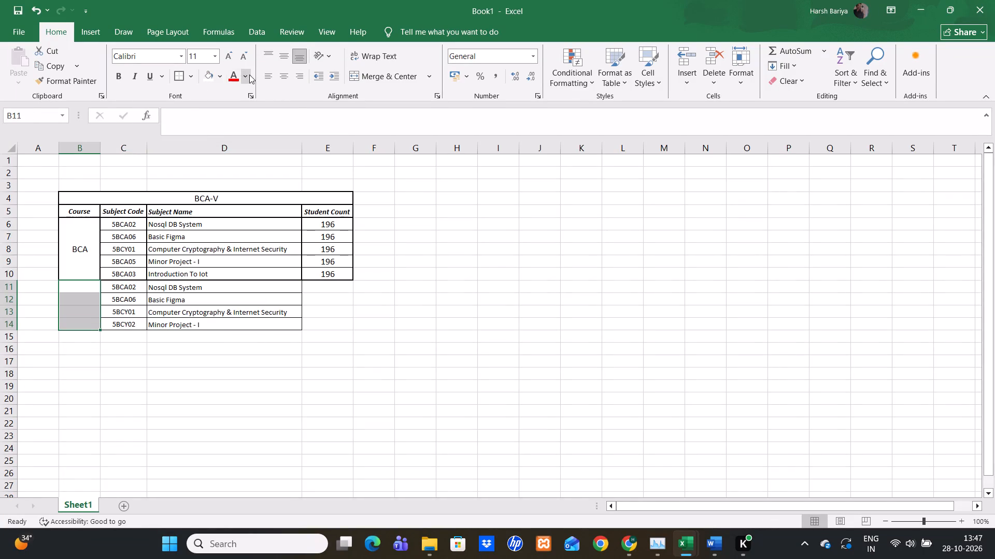
{"action": "left_click", "coordinate": [368, 71]}
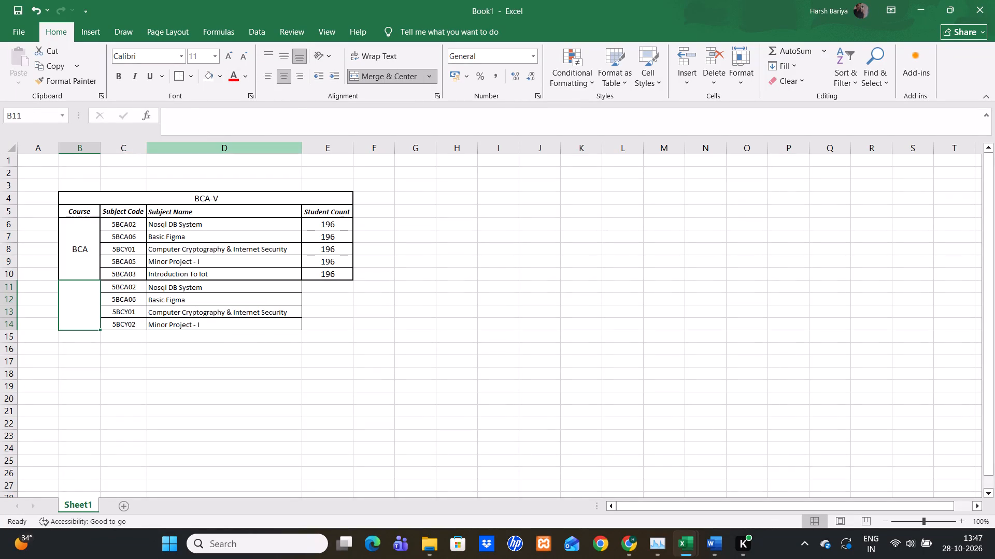
{"action": "double_click", "coordinate": [91, 295]}
{"action": "type", "text": "BCY"}
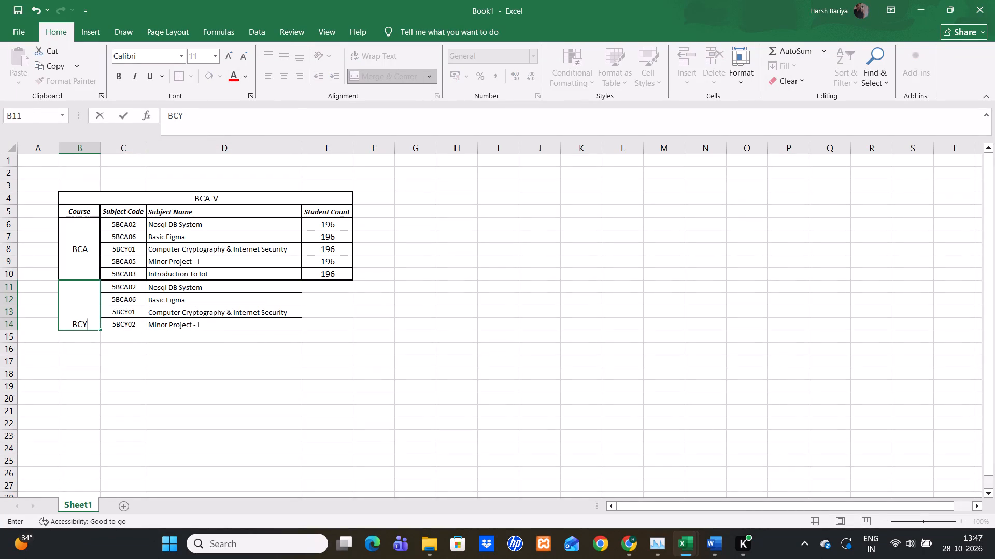
{"action": "left_click", "coordinate": [146, 405]}
{"action": "left_click", "coordinate": [89, 308]}
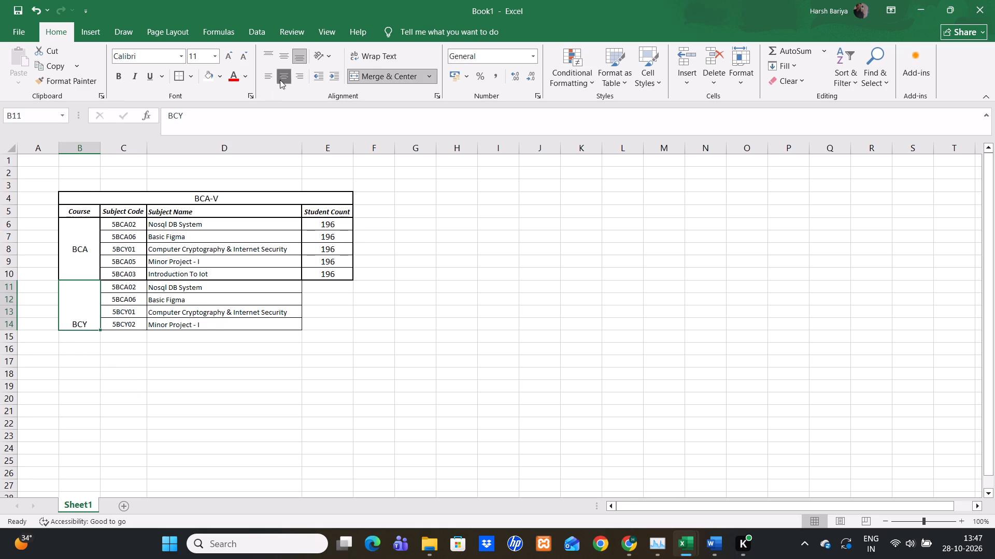
{"action": "left_click", "coordinate": [289, 51]}
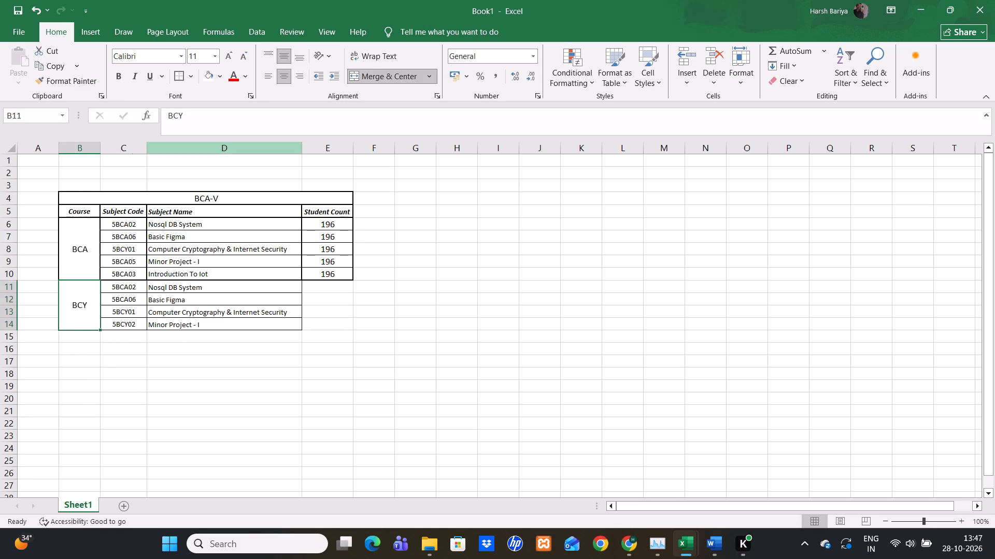
{"action": "left_click", "coordinate": [326, 358]}
Check the planner for the Cyber Security student count, enter 5 in E11, and fill it down to E14.
{"action": "key", "text": "alt+Tab"}
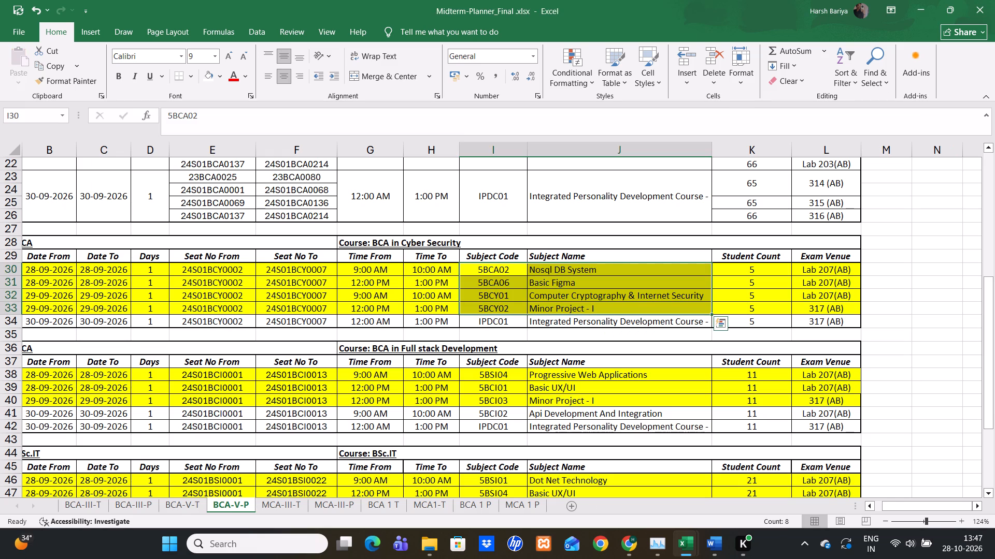
{"action": "left_click", "coordinate": [178, 505]}
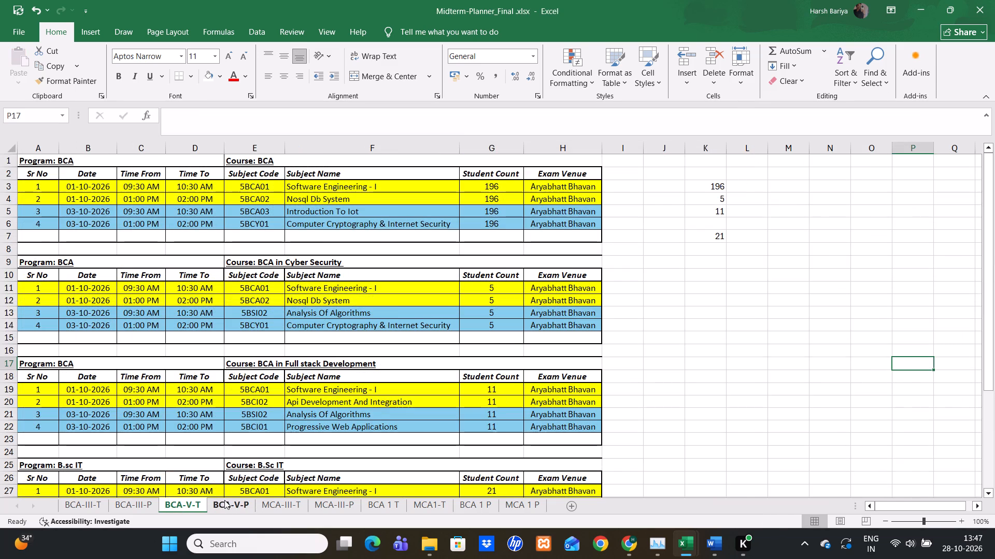
{"action": "left_click", "coordinate": [224, 500]}
{"action": "key", "text": "alt+Tab"}
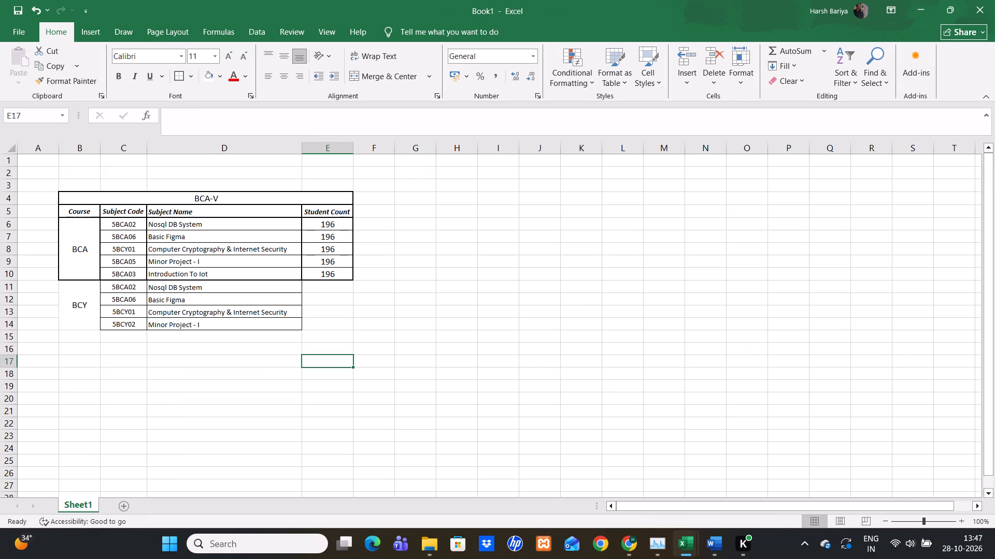
{"action": "left_click", "coordinate": [322, 288]}
{"action": "key", "text": "5"}
{"action": "left_click", "coordinate": [346, 337]}
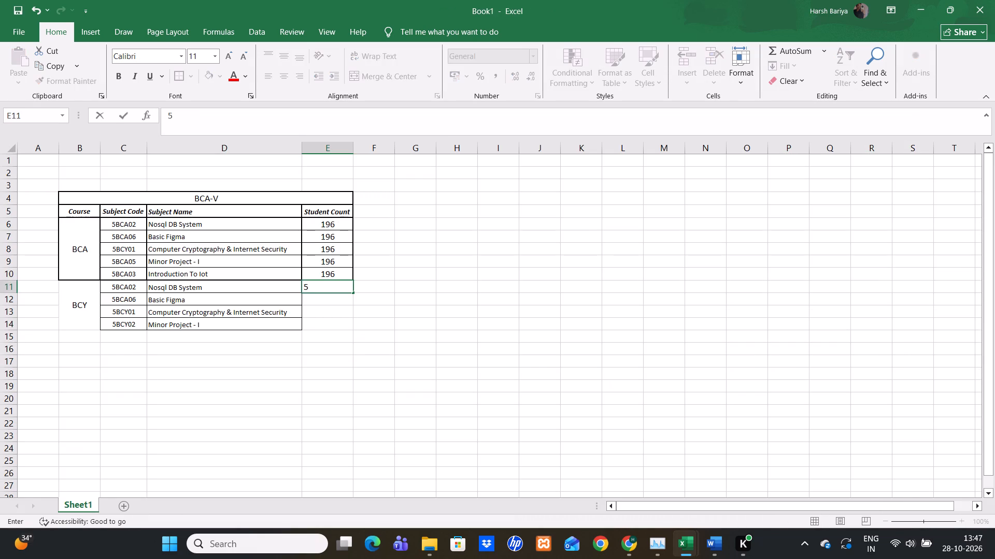
{"action": "left_click_drag", "start_coordinate": [339, 287], "coordinate": [352, 293]}
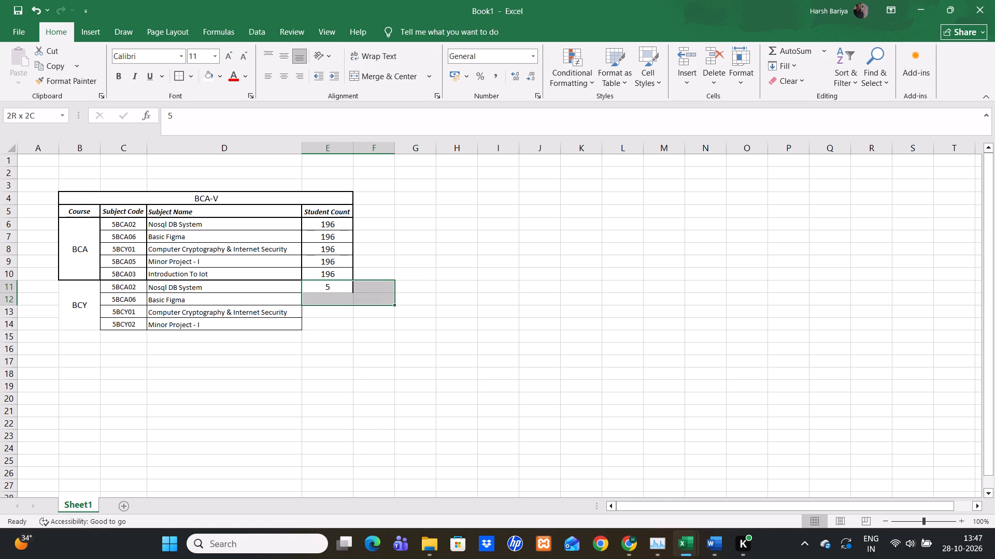
{"action": "left_click_drag", "start_coordinate": [352, 293], "coordinate": [346, 291]}
{"action": "left_click_drag", "start_coordinate": [353, 291], "coordinate": [349, 331]}
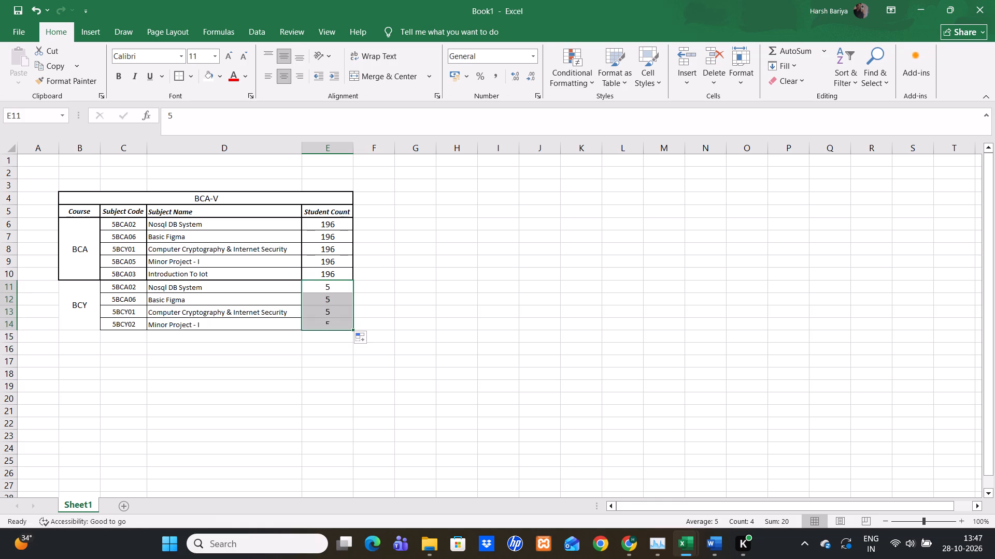
{"action": "left_click", "coordinate": [244, 366]}
Add thick outside borders around each column block of the BCY rows: B11:B14, D11:D14, E11:E14 and C11:C14.
{"action": "left_click", "coordinate": [86, 312]}
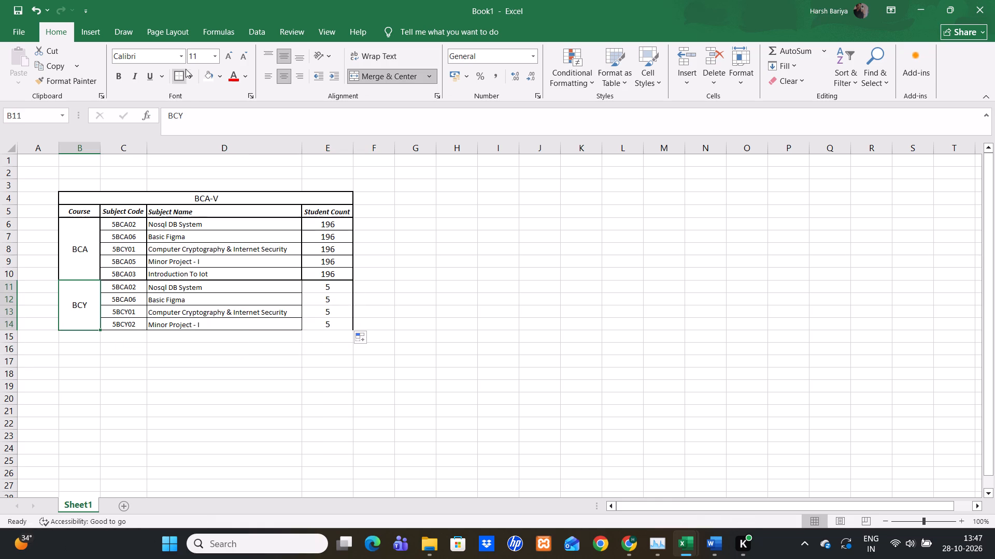
{"action": "left_click", "coordinate": [178, 74]}
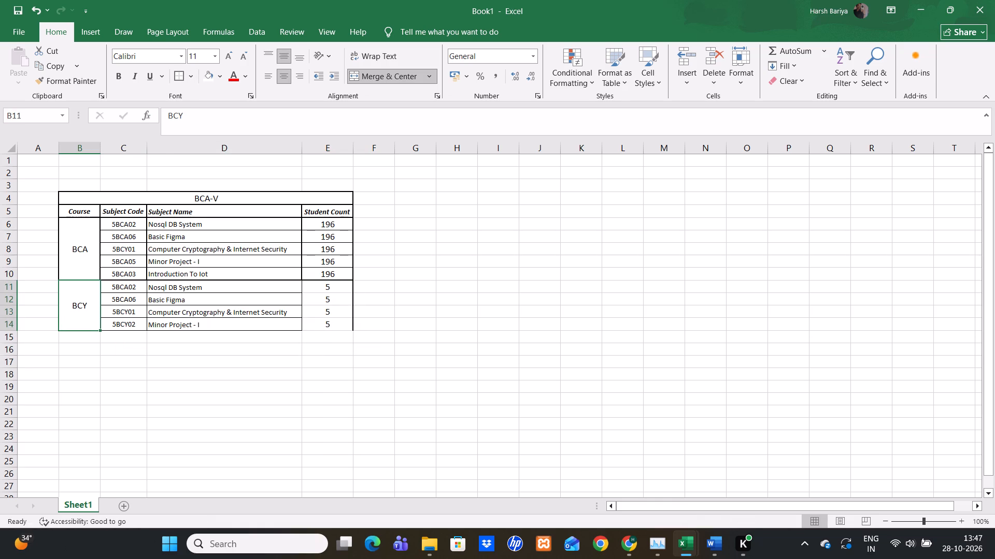
{"action": "left_click_drag", "start_coordinate": [183, 291], "coordinate": [184, 328]}
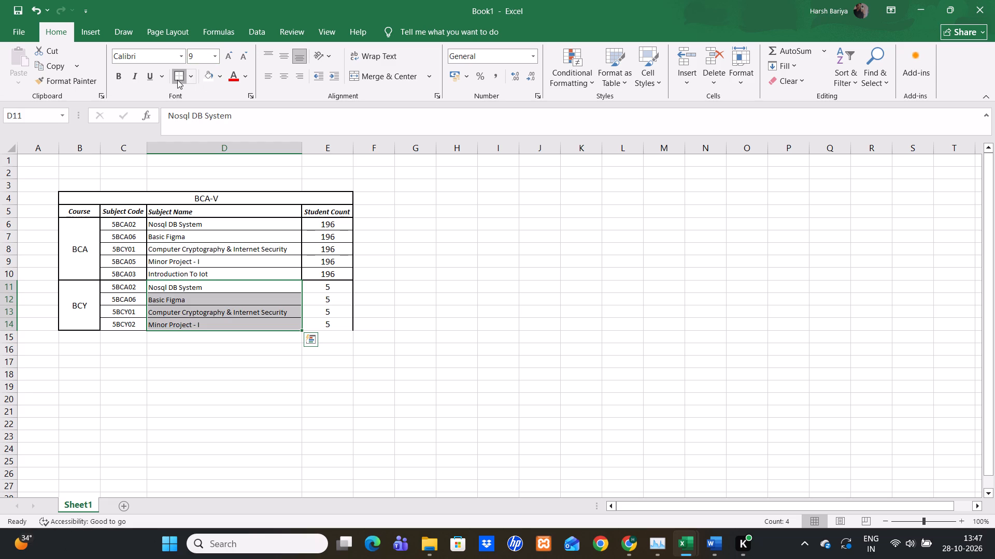
{"action": "left_click", "coordinate": [177, 80]}
{"action": "left_click_drag", "start_coordinate": [316, 285], "coordinate": [319, 326]}
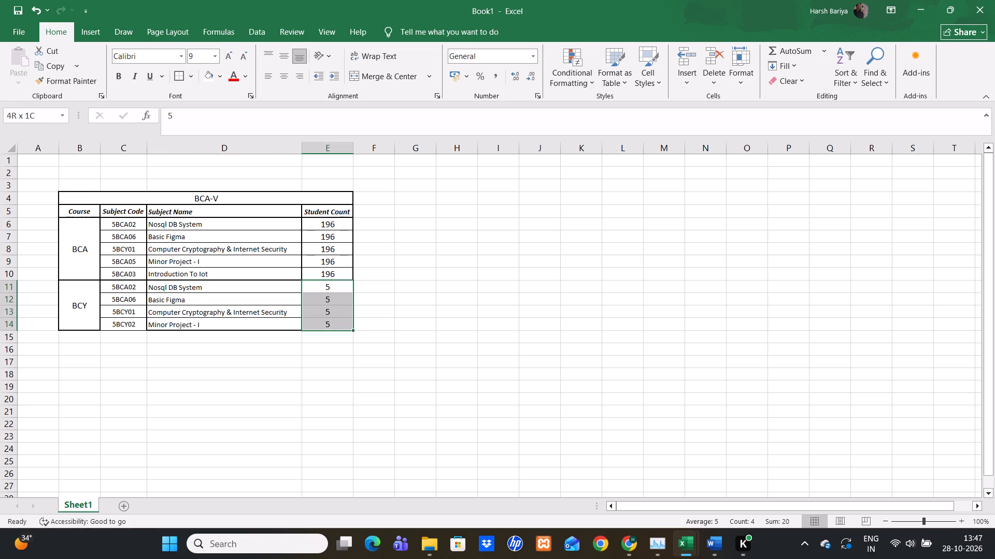
{"action": "left_click", "coordinate": [177, 76]}
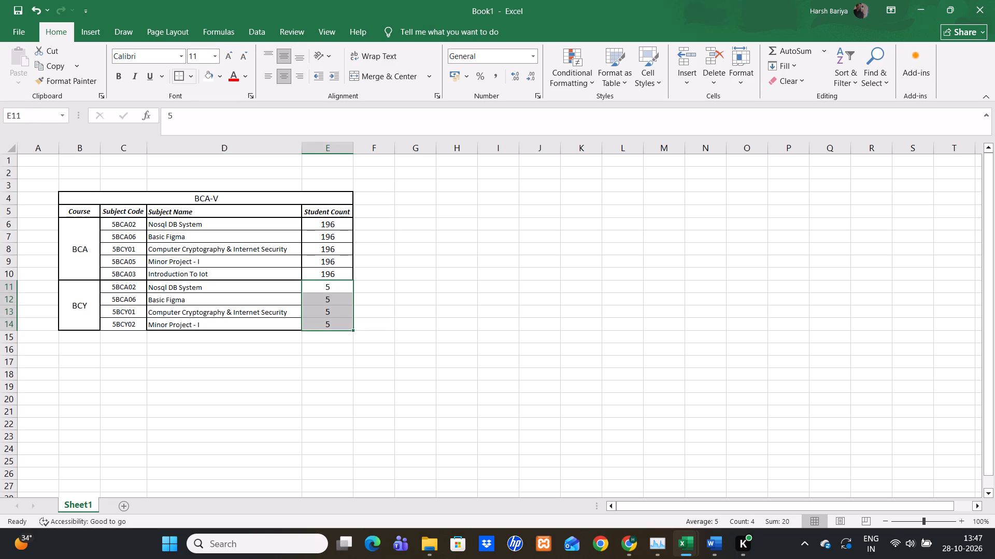
{"action": "left_click_drag", "start_coordinate": [137, 289], "coordinate": [133, 325]}
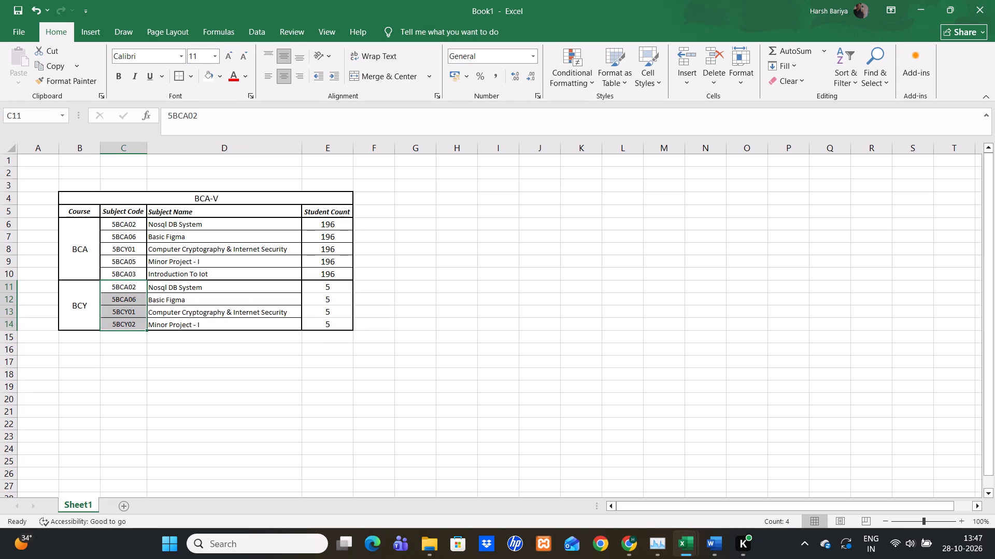
{"action": "left_click", "coordinate": [180, 79]}
{"action": "left_click", "coordinate": [353, 352]}
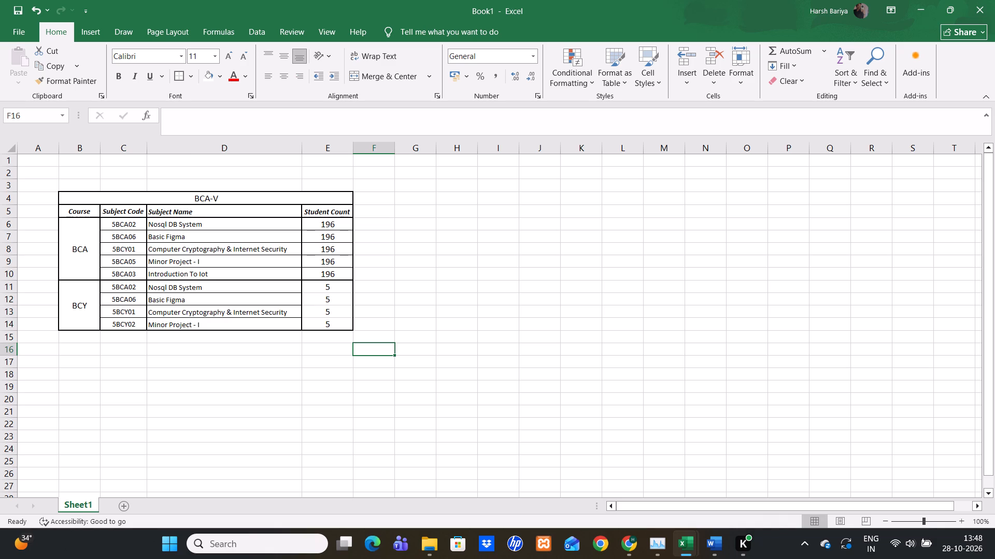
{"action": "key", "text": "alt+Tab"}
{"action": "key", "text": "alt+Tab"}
Apply all borders to the BCY student counts E11:E14, then restore a thick outside border around that block.
{"action": "left_click_drag", "start_coordinate": [328, 286], "coordinate": [334, 320]}
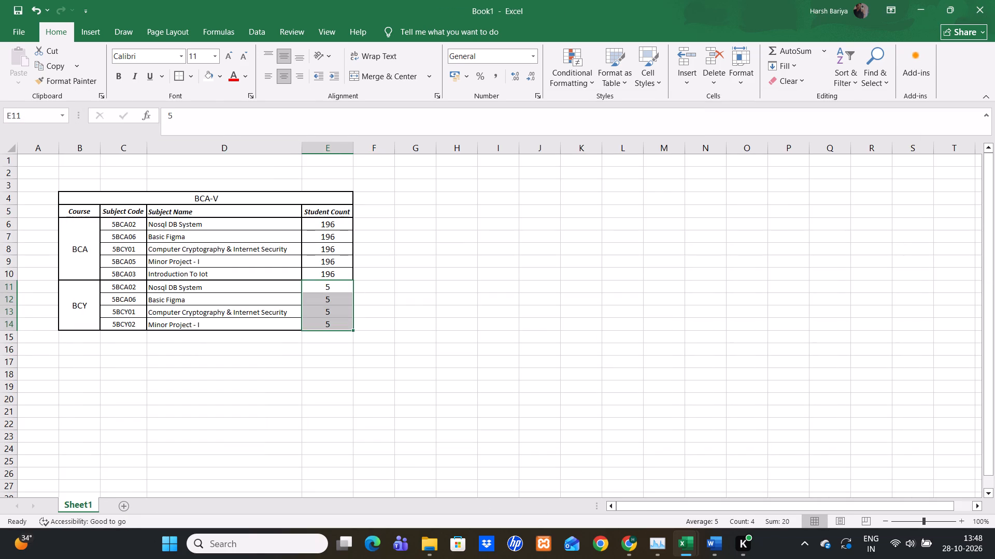
{"action": "left_click", "coordinate": [192, 76]}
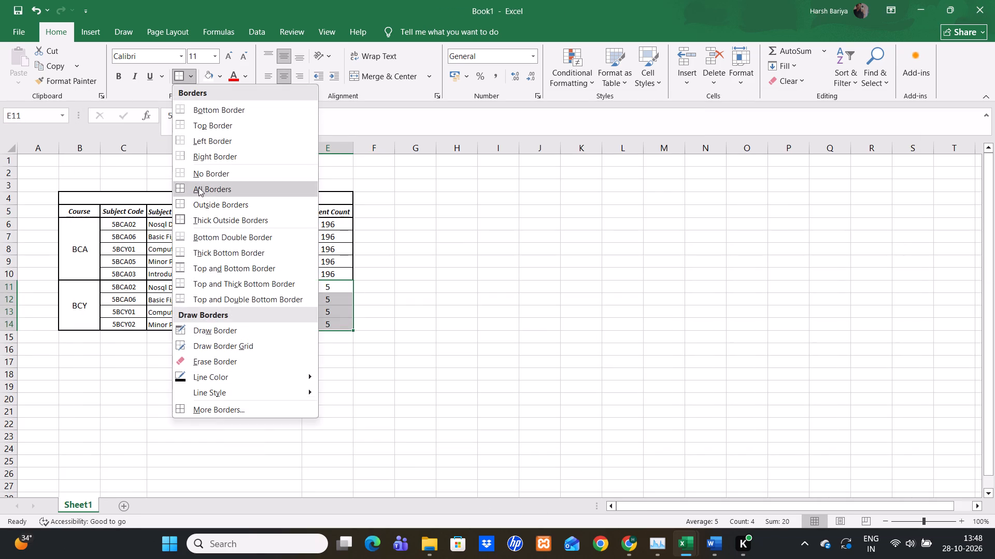
{"action": "left_click", "coordinate": [198, 187]}
{"action": "left_click", "coordinate": [437, 285]}
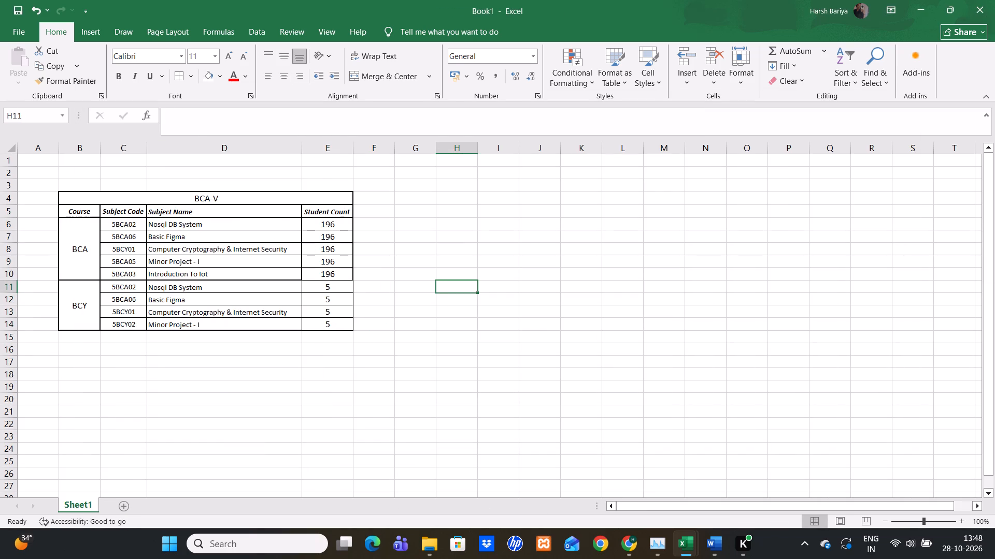
{"action": "left_click_drag", "start_coordinate": [330, 286], "coordinate": [335, 325]}
{"action": "left_click_drag", "start_coordinate": [191, 78], "coordinate": [202, 219]}
{"action": "left_click", "coordinate": [202, 219]}
{"action": "left_click", "coordinate": [457, 362]}
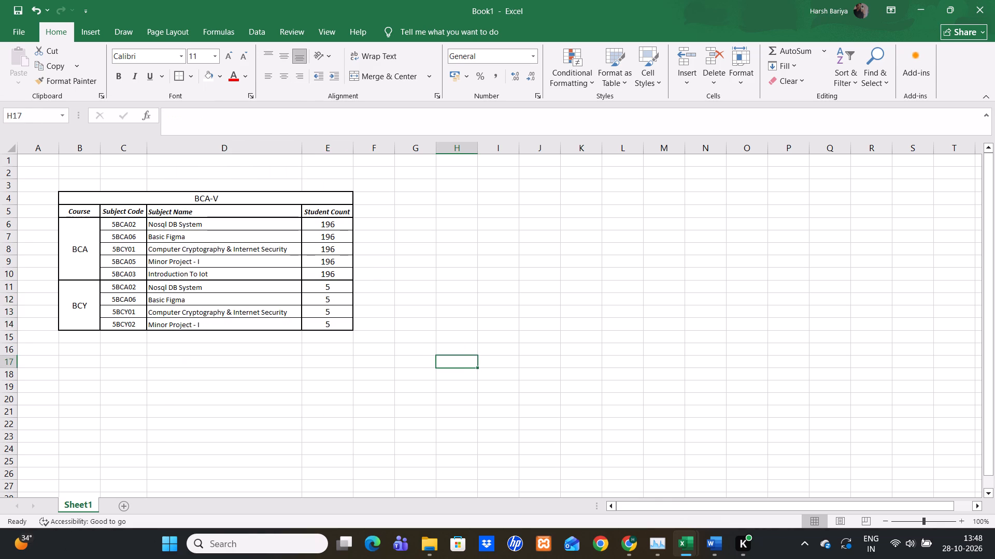
Copy the Full Stack Development subject codes and names I38:J41 from the planner to C15, and remove the pasted fill.
{"action": "key", "text": "alt+Tab"}
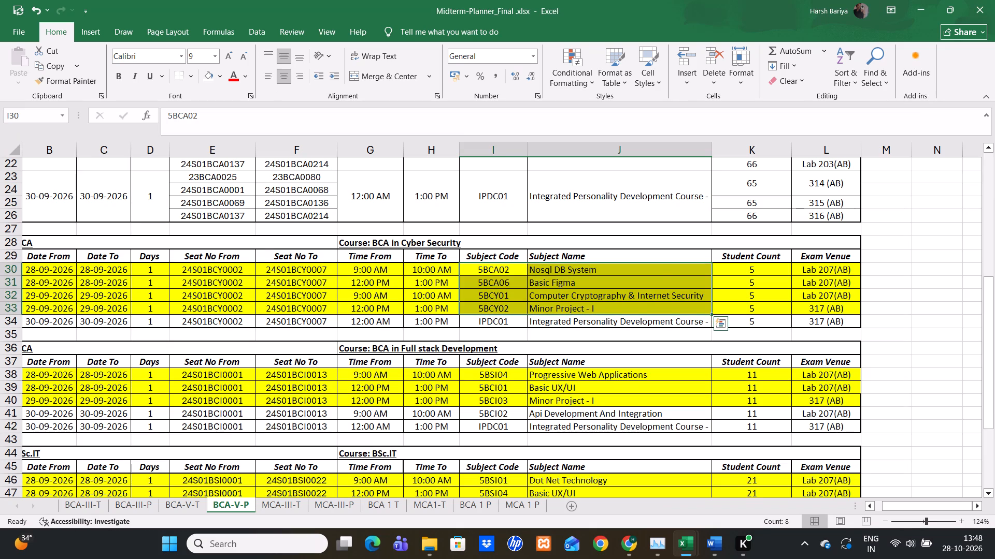
{"action": "scroll", "coordinate": [481, 336], "scroll_direction": "down", "scroll_amount": 1}
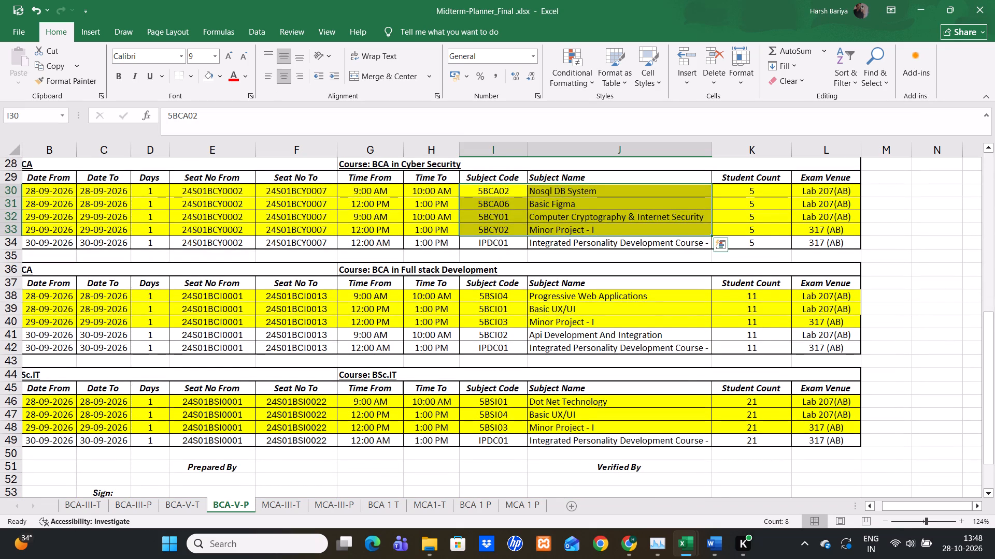
{"action": "key", "text": "alt+Tab"}
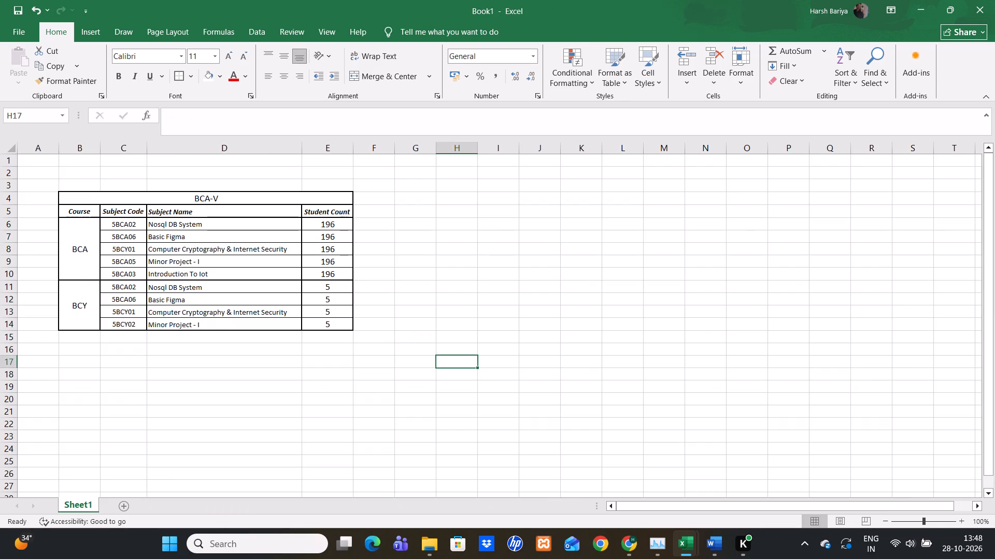
{"action": "key", "text": "alt+Tab"}
{"action": "left_click_drag", "start_coordinate": [511, 298], "coordinate": [529, 327]}
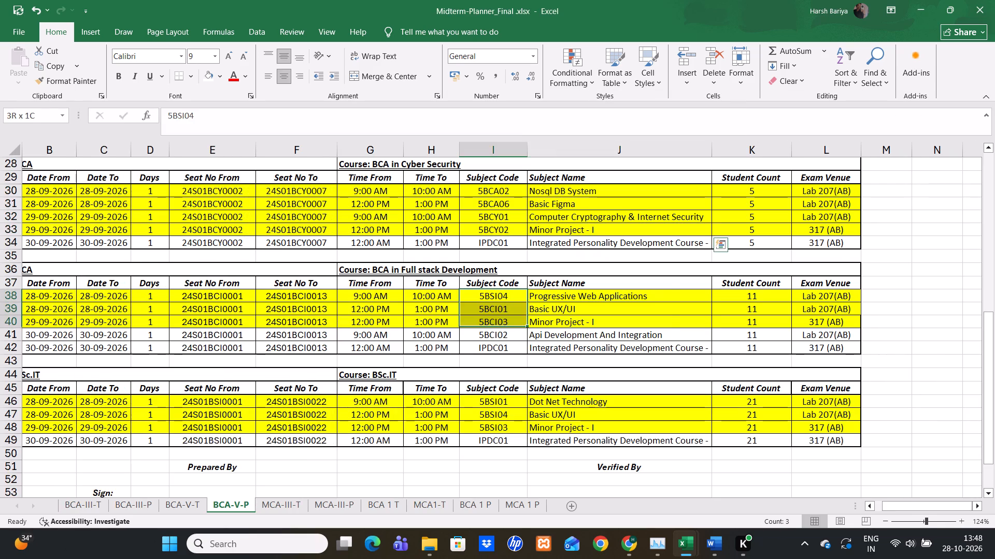
{"action": "left_click_drag", "start_coordinate": [529, 327], "coordinate": [539, 335]}
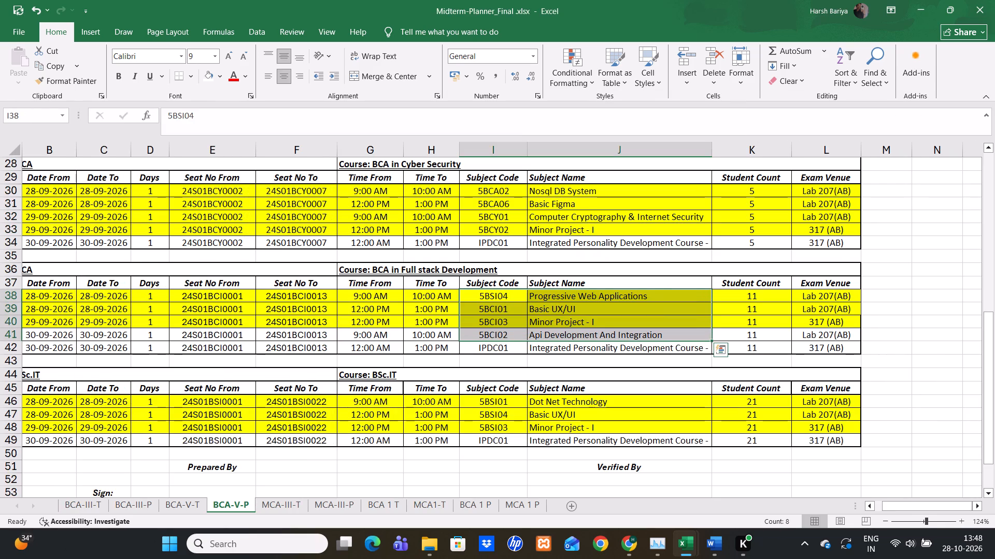
{"action": "key", "text": "ctrl+c"}
{"action": "key", "text": "alt+Tab"}
{"action": "left_click", "coordinate": [123, 337]}
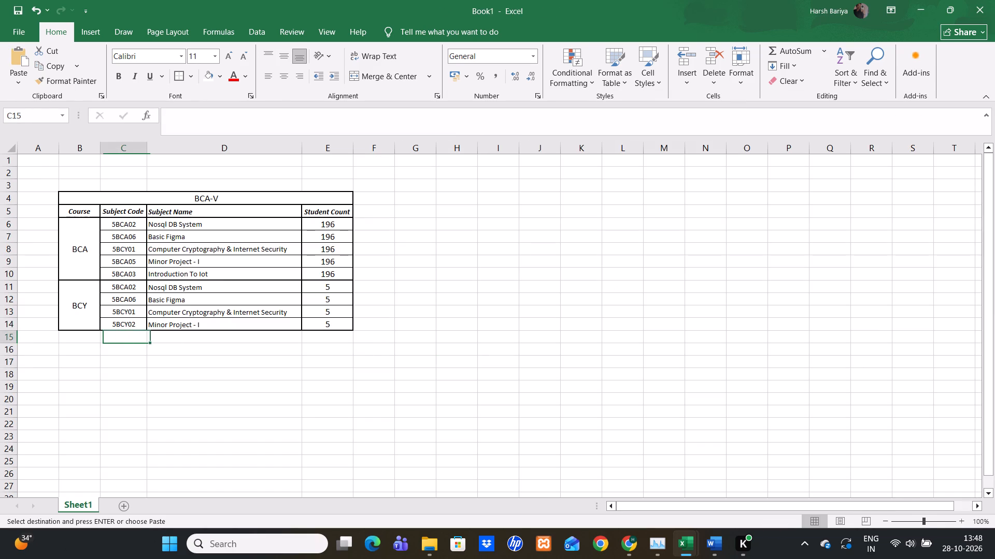
{"action": "key", "text": "ctrl+v"}
{"action": "left_click", "coordinate": [210, 83]}
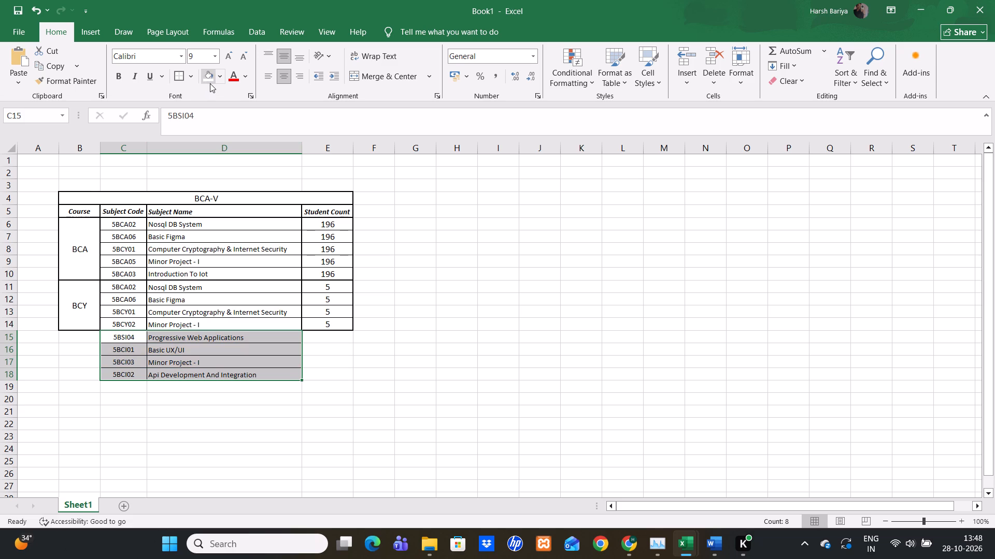
Check the planner for the Full Stack Development student count, enter 11 in E15, and fill it down to E18.
{"action": "key", "text": "alt+Tab"}
{"action": "key", "text": "alt+Tab"}
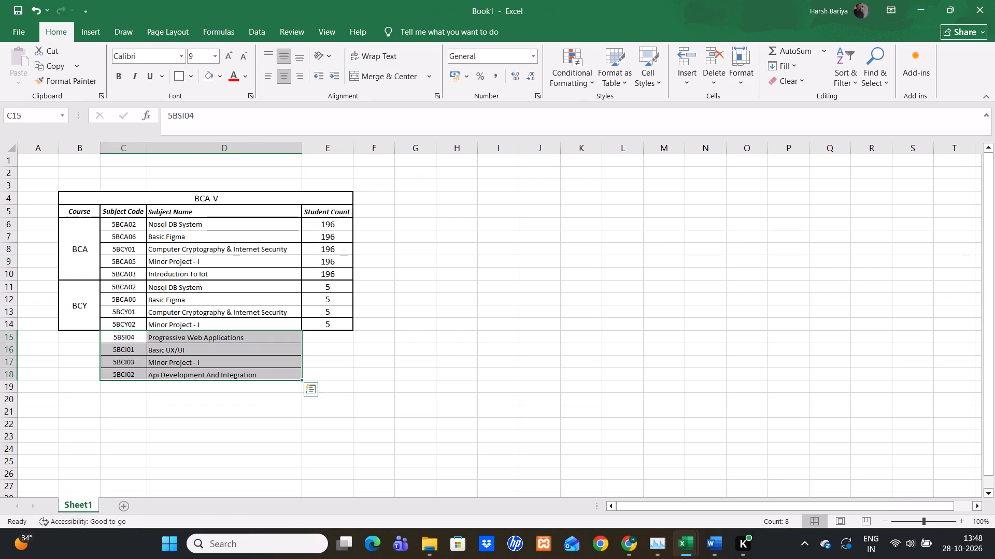
{"action": "left_click", "coordinate": [331, 336]}
{"action": "type", "text": "11"}
{"action": "left_click", "coordinate": [361, 377]}
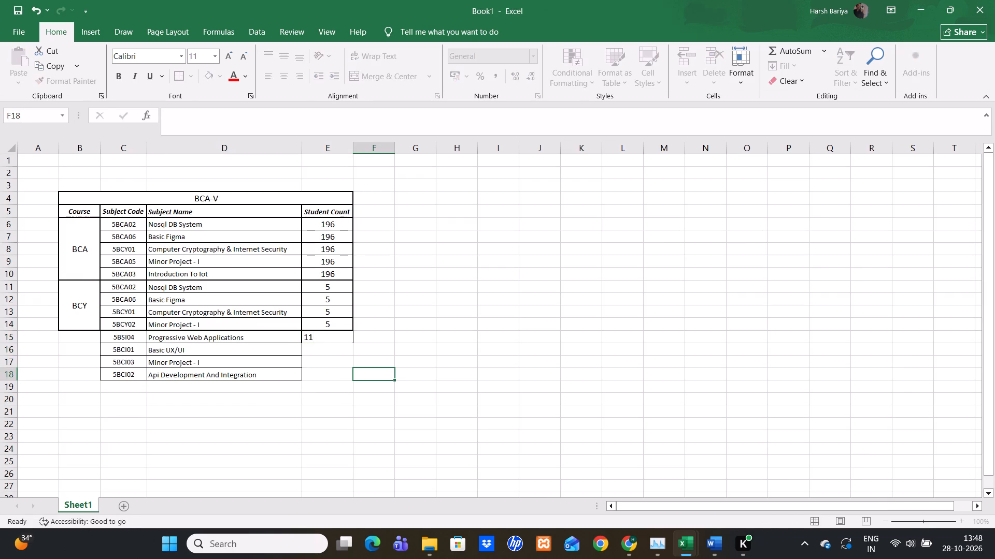
{"action": "left_click_drag", "start_coordinate": [341, 338], "coordinate": [353, 343]}
{"action": "left_click", "coordinate": [353, 343]}
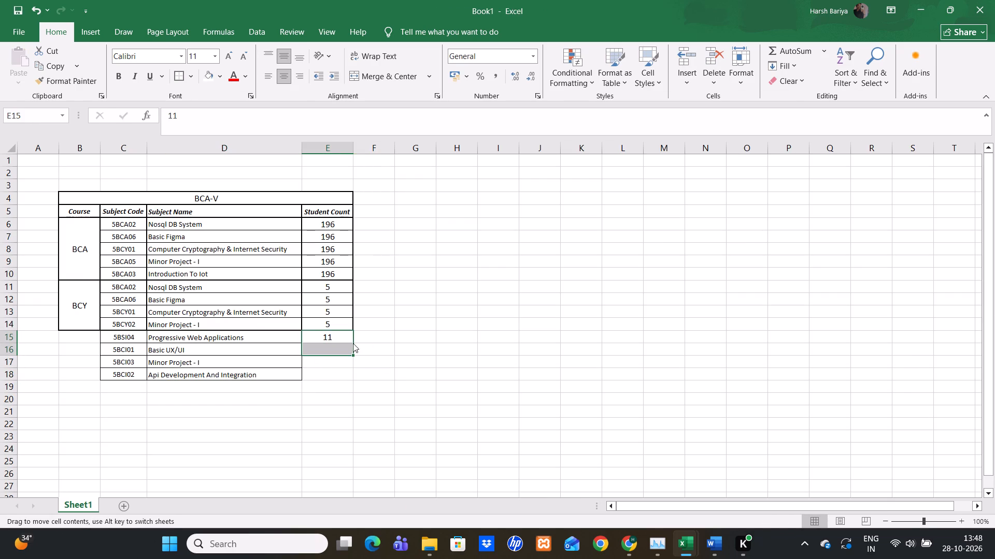
{"action": "left_click", "coordinate": [346, 340]}
{"action": "left_click_drag", "start_coordinate": [352, 344], "coordinate": [352, 375]}
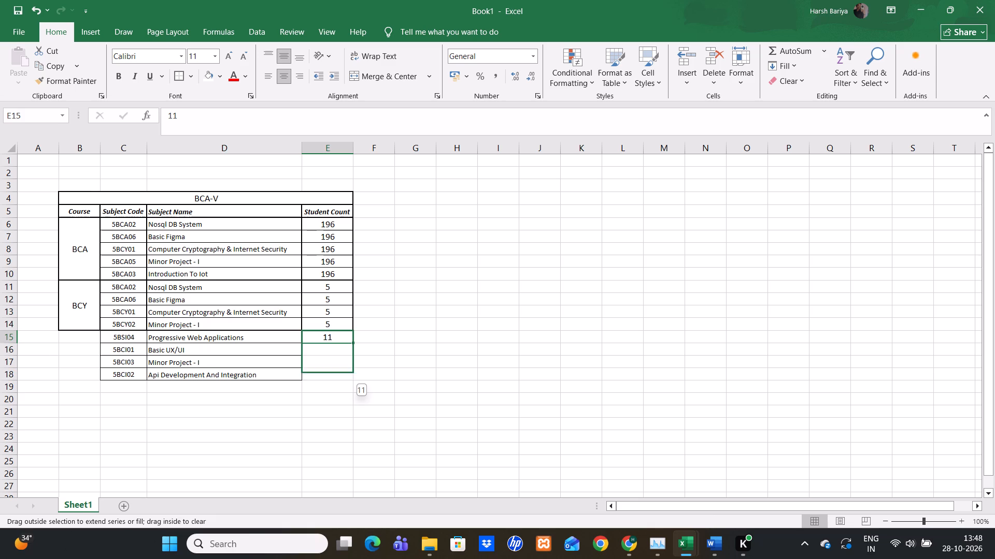
{"action": "left_click_drag", "start_coordinate": [352, 375], "coordinate": [352, 376]}
Merge and centre B15:B18, align it to the vertical middle, and enter FSD as the course.
{"action": "left_click_drag", "start_coordinate": [93, 337], "coordinate": [93, 361]}
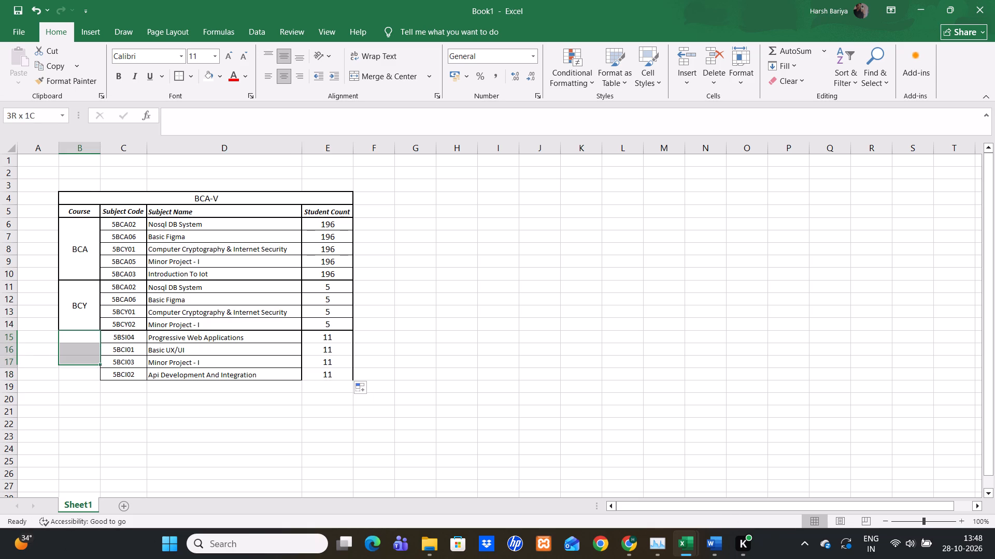
{"action": "left_click_drag", "start_coordinate": [93, 361], "coordinate": [95, 372]}
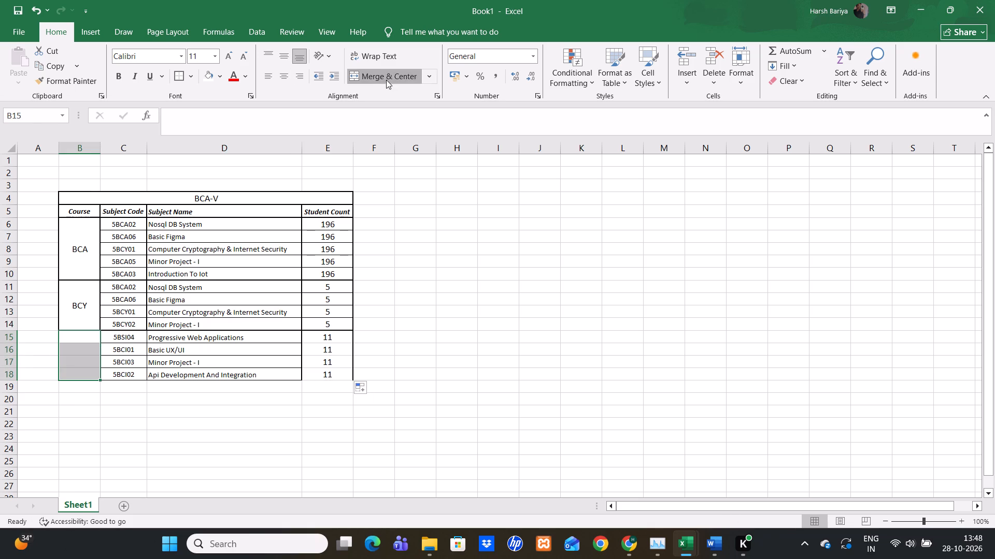
{"action": "left_click", "coordinate": [386, 80]}
{"action": "left_click", "coordinate": [279, 58]}
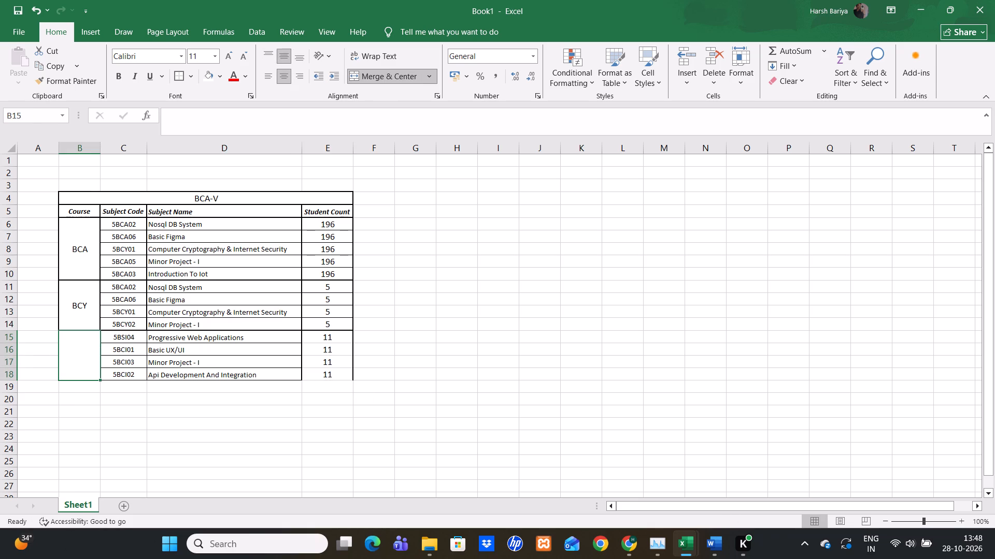
{"action": "left_click", "coordinate": [423, 423]}
{"action": "double_click", "coordinate": [88, 352]}
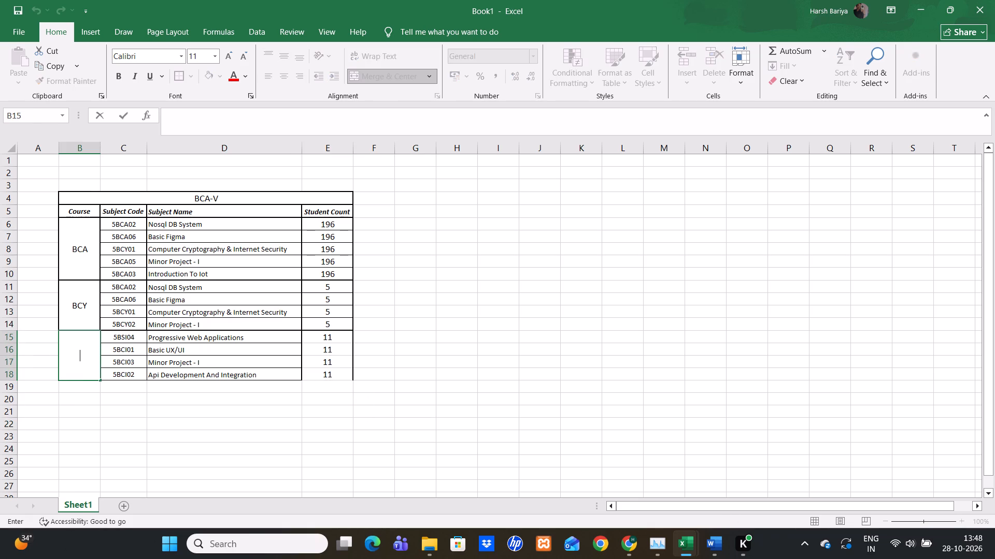
{"action": "type", "text": "FSD"}
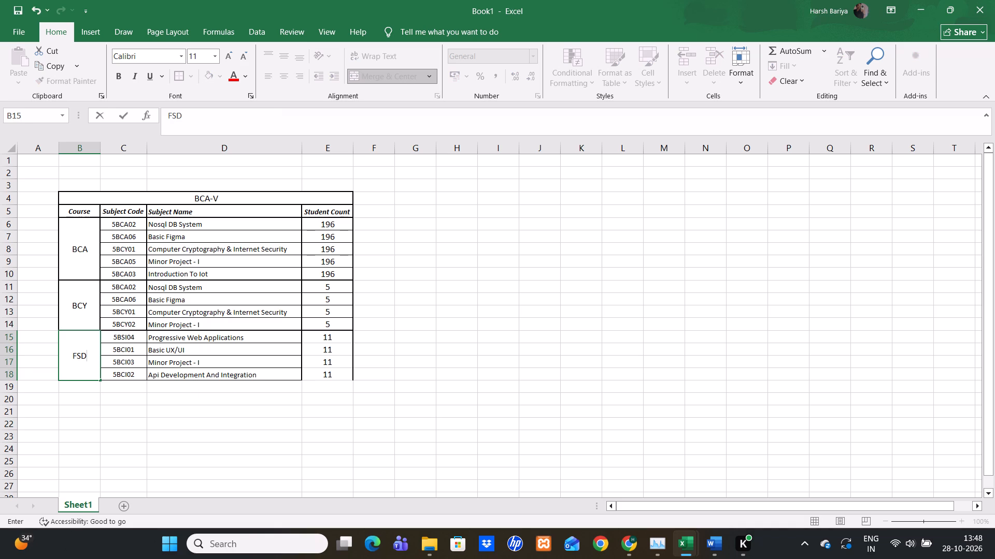
{"action": "left_click", "coordinate": [120, 424]}
Copy the BSc.IT practical subject codes and names I46:J48 from the planner to C19, and remove the yellow fill.
{"action": "scroll", "coordinate": [141, 395], "scroll_direction": "down", "scroll_amount": 1}
{"action": "key", "text": "alt+Tab"}
{"action": "scroll", "coordinate": [341, 360], "scroll_direction": "down", "scroll_amount": 2}
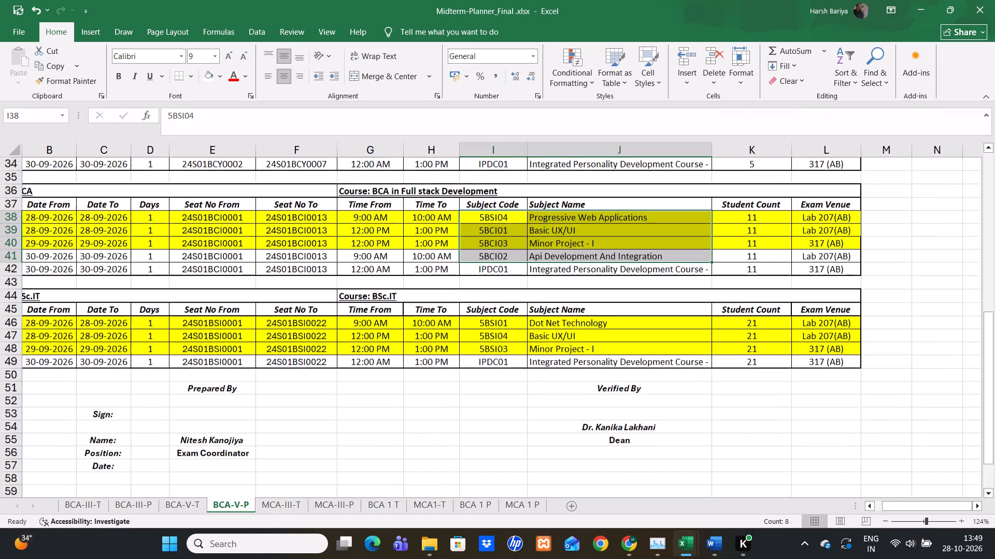
{"action": "left_click_drag", "start_coordinate": [510, 309], "coordinate": [534, 330]}
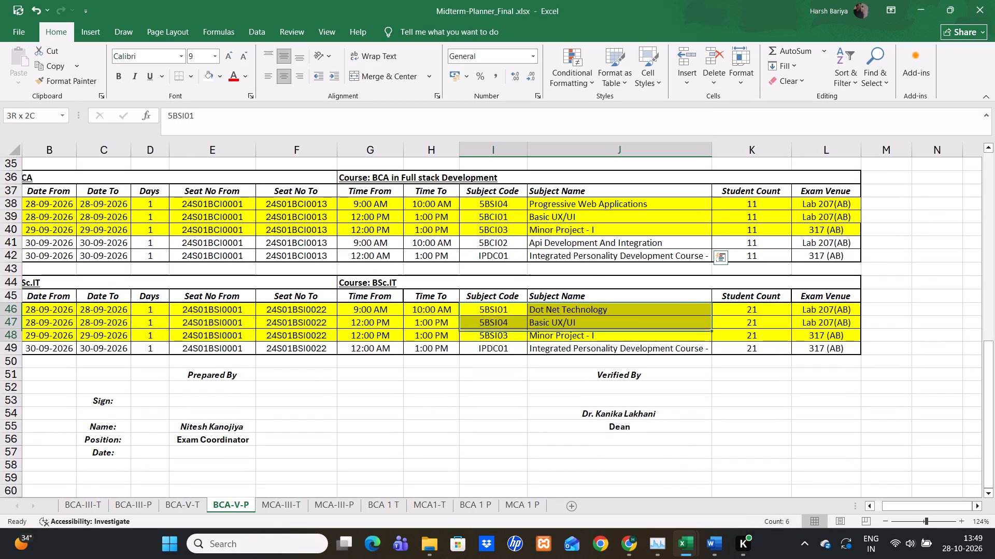
{"action": "left_click_drag", "start_coordinate": [534, 330], "coordinate": [537, 333]}
{"action": "key", "text": "ctrl+c"}
{"action": "key", "text": "alt+Tab"}
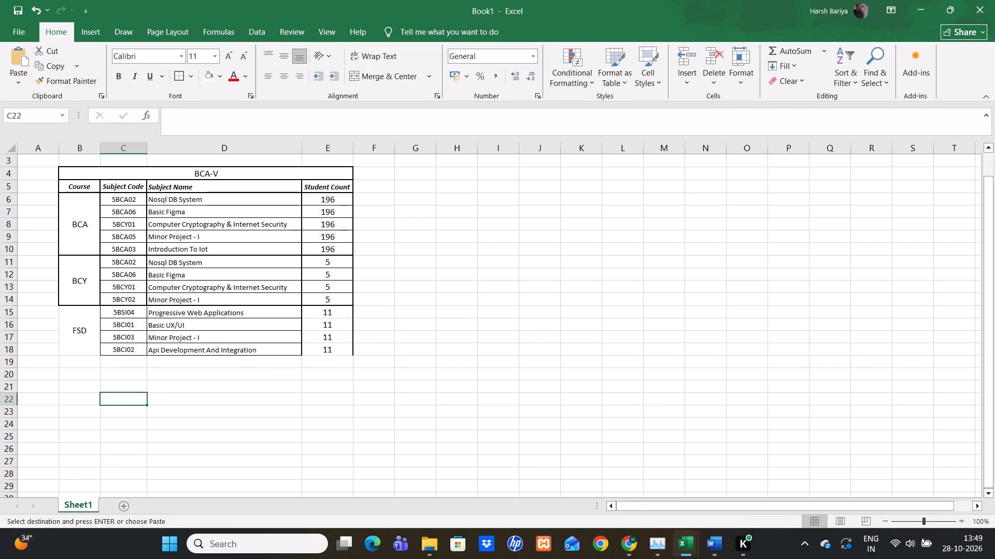
{"action": "left_click", "coordinate": [134, 365]}
{"action": "key", "text": "ctrl+v"}
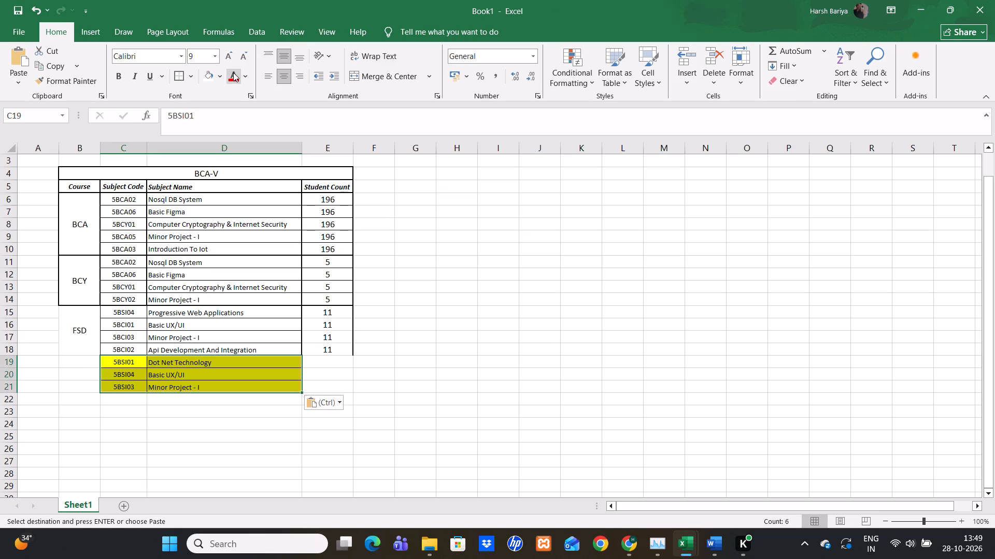
{"action": "left_click", "coordinate": [208, 71]}
Check the planner for the BSc.IT student count, enter 21 in E19, and fill it down to E21.
{"action": "left_click", "coordinate": [336, 365]}
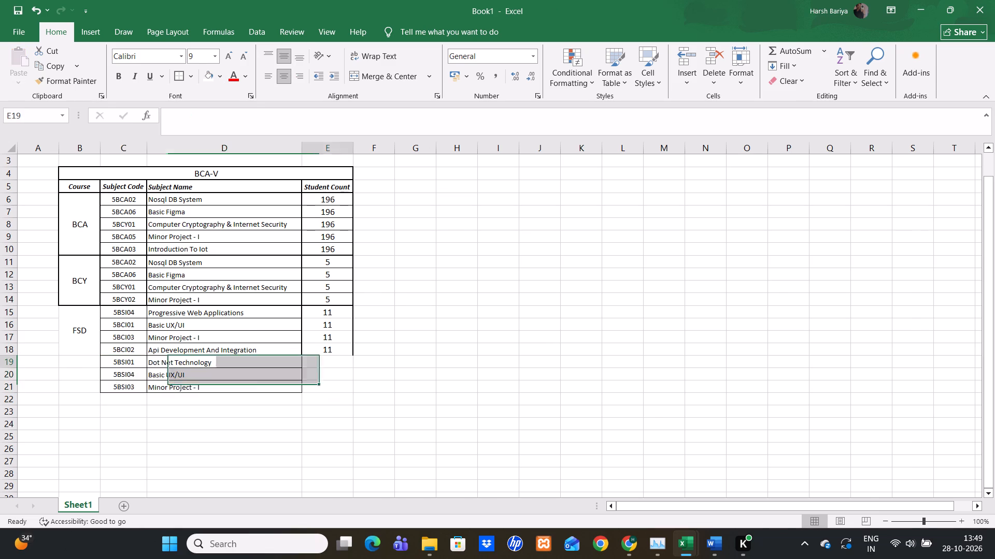
{"action": "key", "text": "alt+Tab"}
{"action": "key", "text": "alt+Tab"}
{"action": "type", "text": "21"}
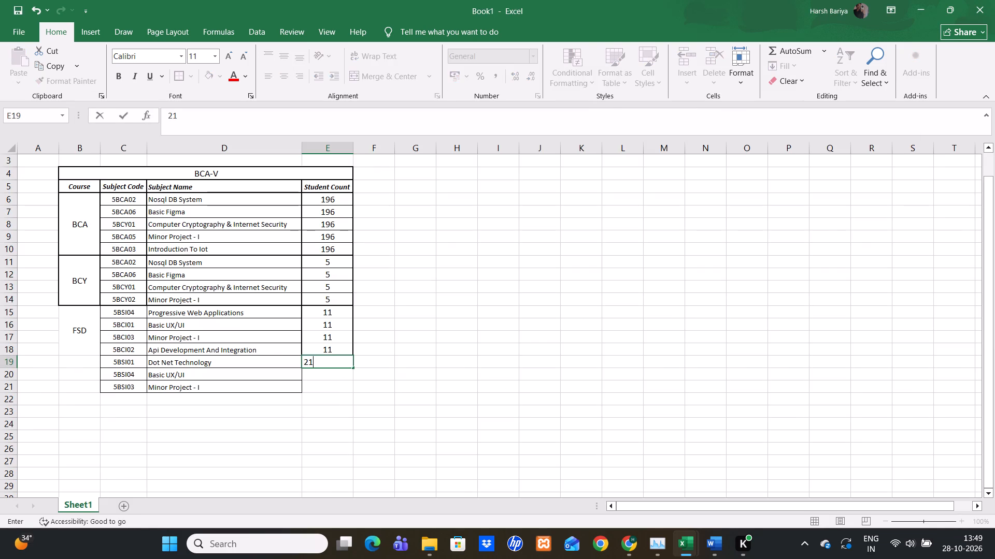
{"action": "left_click", "coordinate": [425, 355]}
{"action": "left_click", "coordinate": [341, 363]}
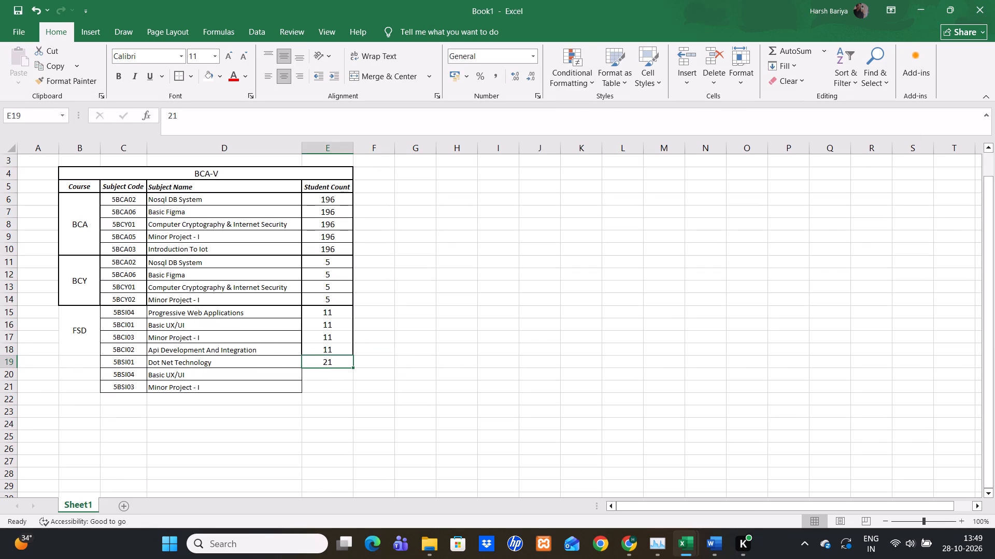
{"action": "left_click_drag", "start_coordinate": [353, 370], "coordinate": [352, 391]}
{"action": "left_click", "coordinate": [375, 373]}
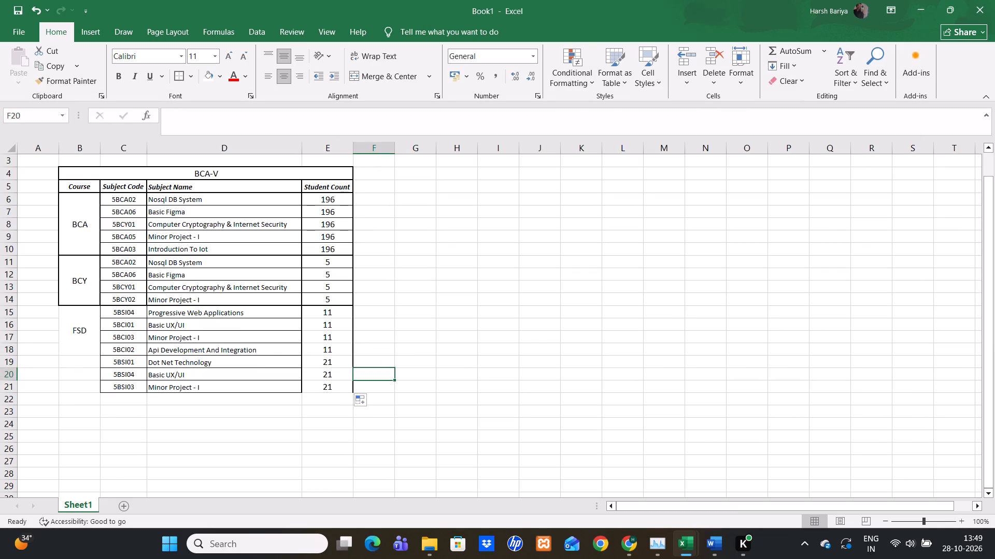
Apply all borders and a thick outside border to the FSD rows B15:E18.
{"action": "left_click_drag", "start_coordinate": [81, 325], "coordinate": [290, 317]}
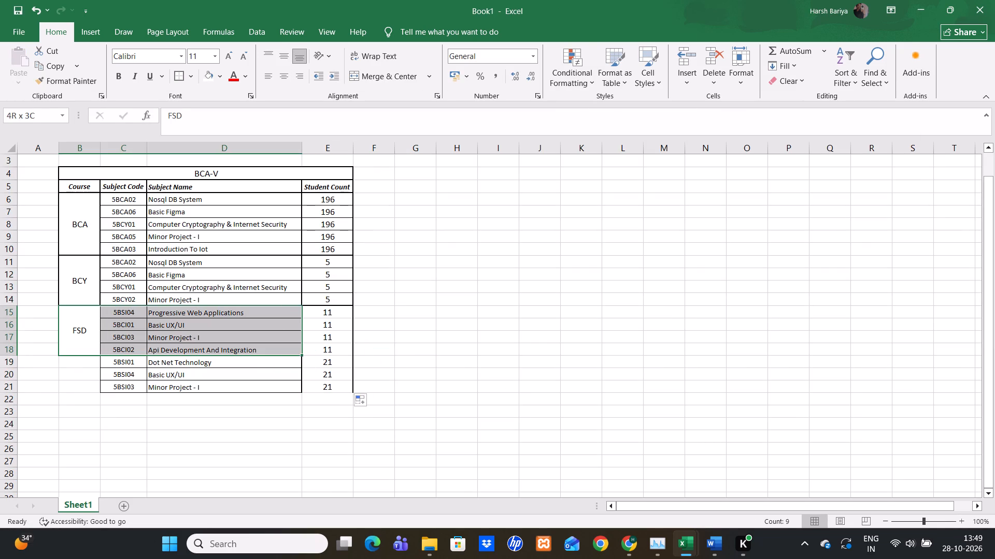
{"action": "left_click_drag", "start_coordinate": [290, 317], "coordinate": [306, 317]}
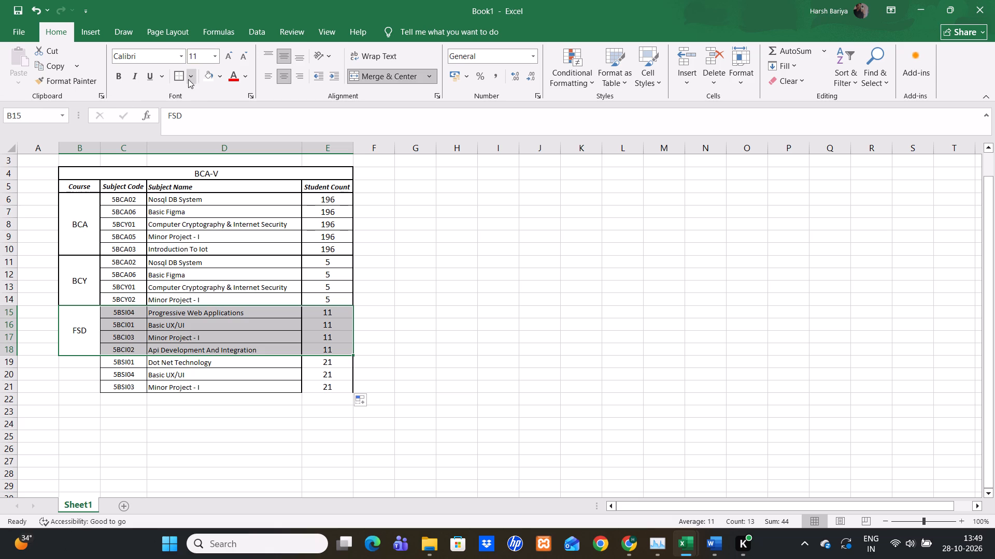
{"action": "left_click", "coordinate": [188, 79]}
{"action": "left_click", "coordinate": [198, 188]}
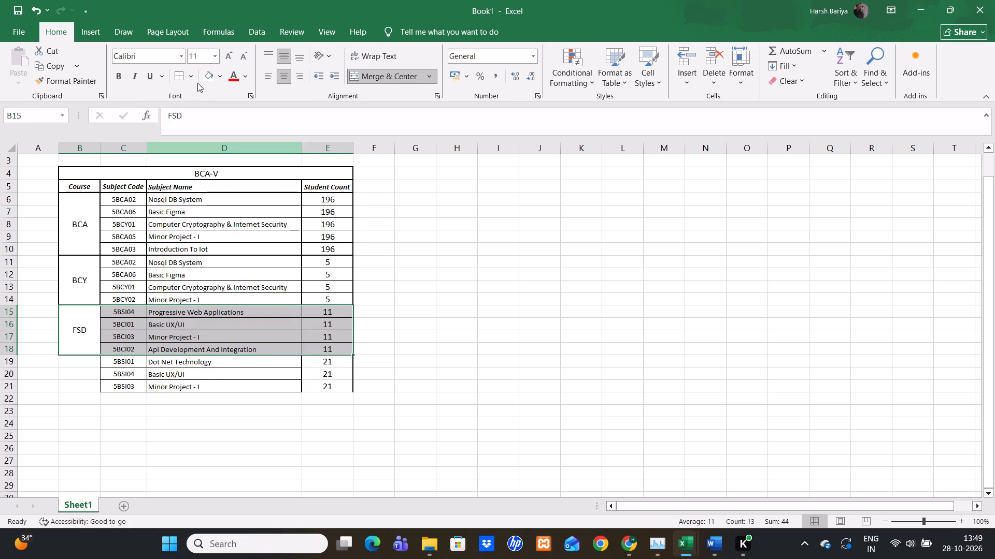
{"action": "left_click", "coordinate": [193, 77]}
{"action": "left_click", "coordinate": [197, 217]}
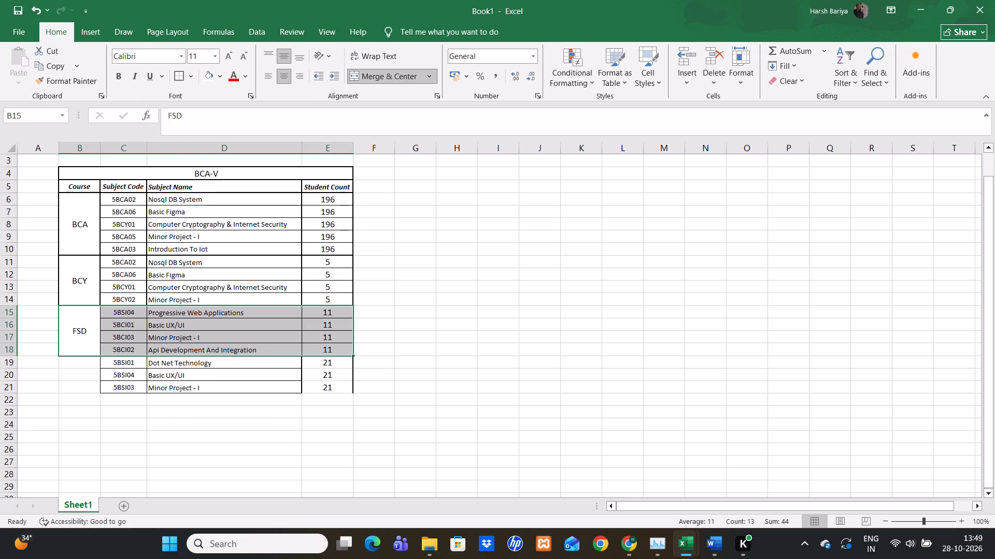
Merge and centre B19:B21, enter BSc.IT as the course, and align it to the vertical middle.
{"action": "left_click_drag", "start_coordinate": [87, 360], "coordinate": [90, 390]}
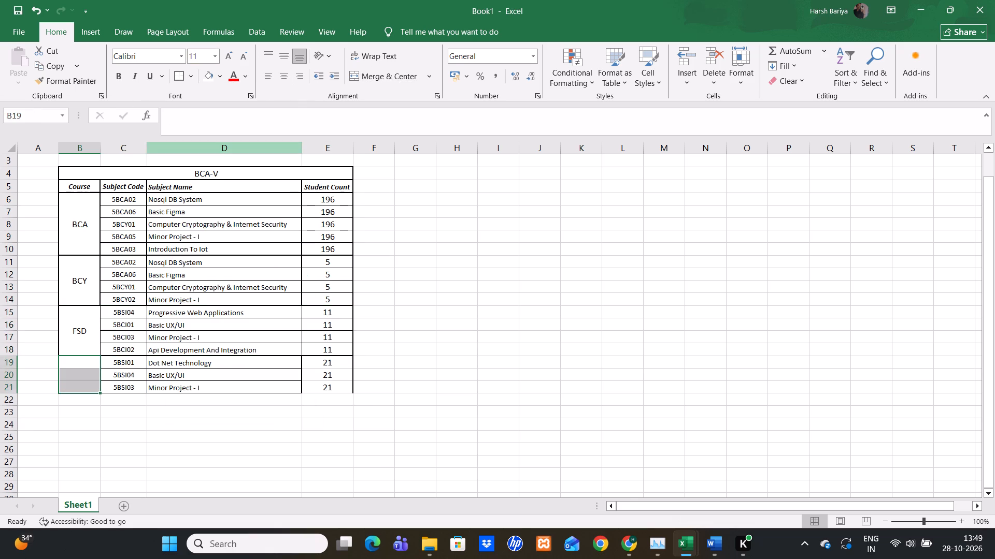
{"action": "left_click", "coordinate": [360, 81]}
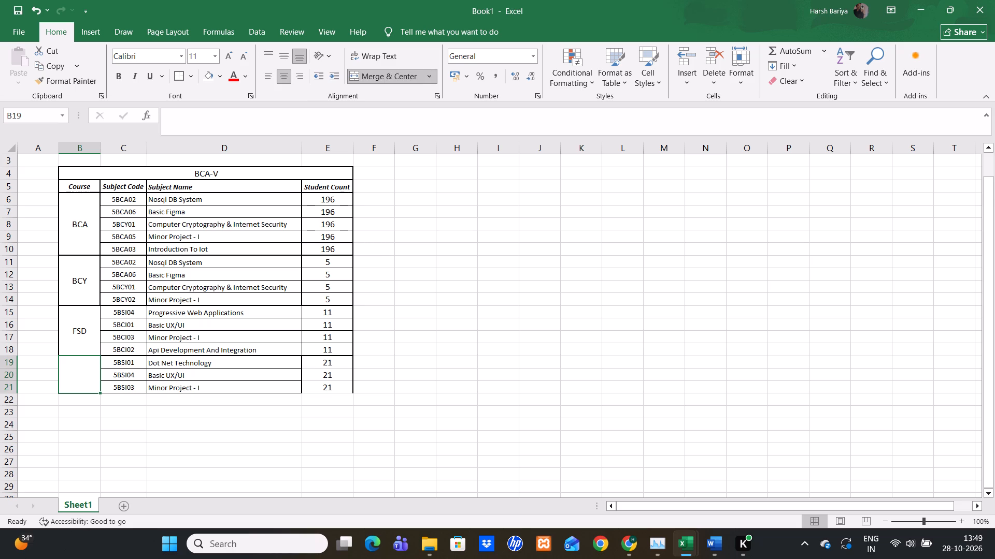
{"action": "double_click", "coordinate": [83, 376]}
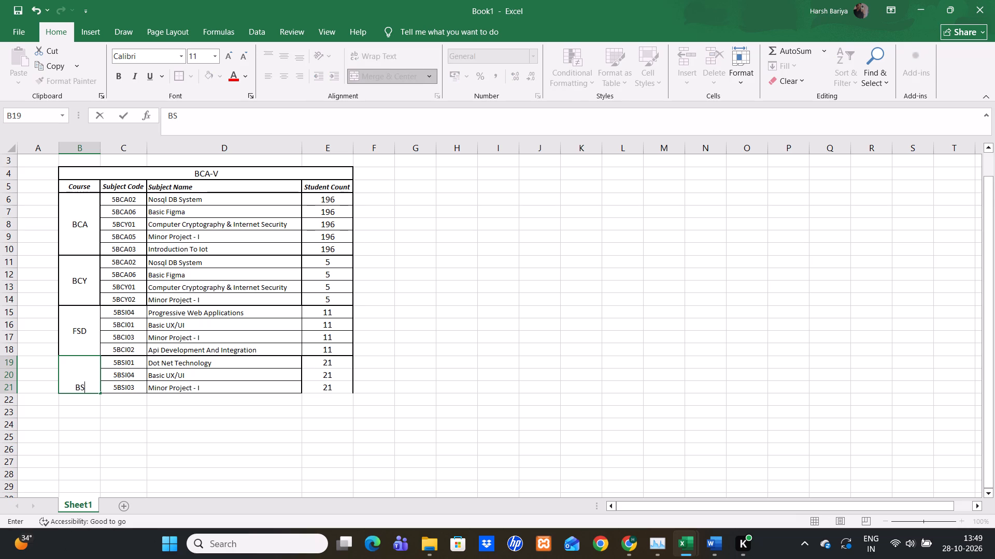
{"action": "left_click", "coordinate": [86, 427]}
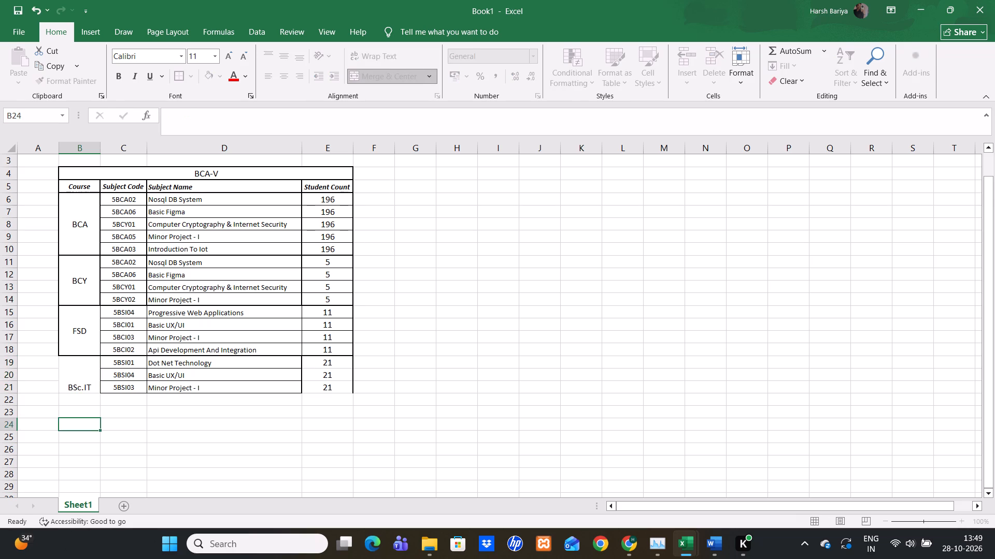
{"action": "left_click", "coordinate": [89, 357]}
{"action": "left_click", "coordinate": [290, 53]}
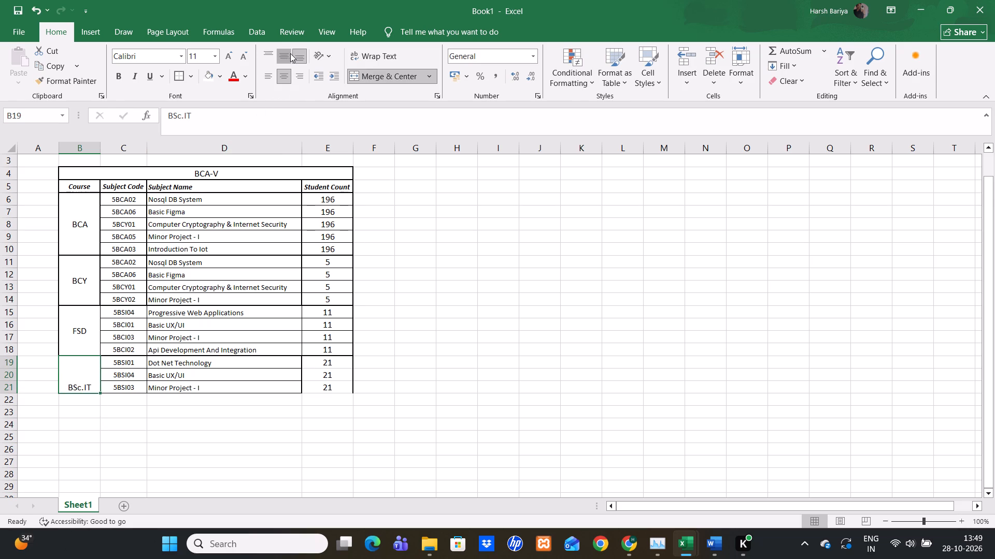
{"action": "left_click", "coordinate": [211, 449]}
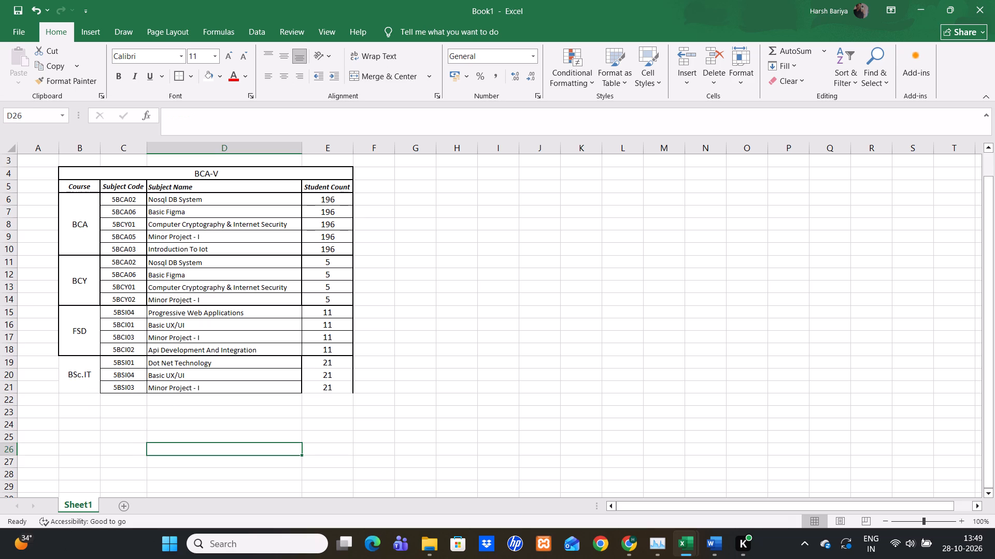
Apply all borders and a thick outside border to the BSc.IT rows B19:E21.
{"action": "left_click_drag", "start_coordinate": [86, 373], "coordinate": [318, 363]}
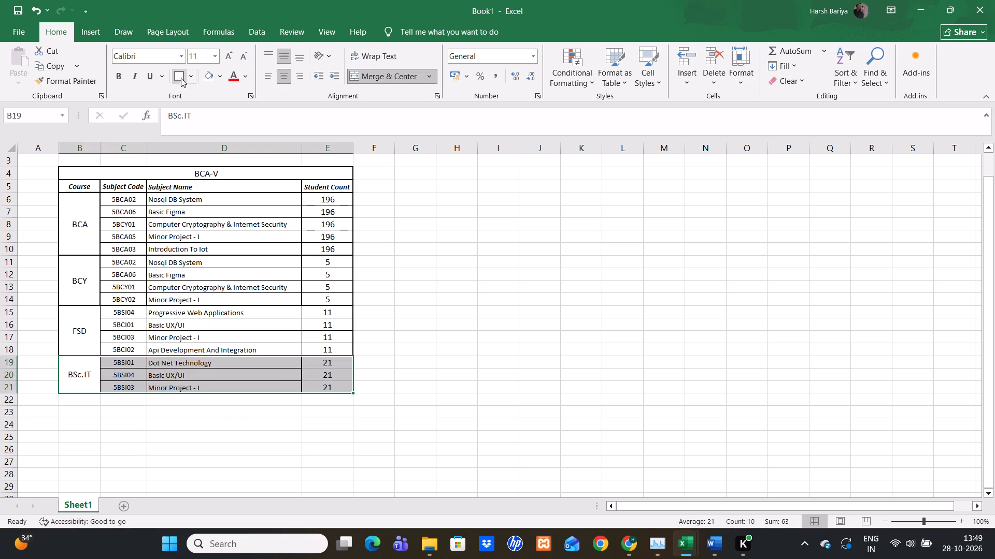
{"action": "left_click", "coordinate": [190, 76]}
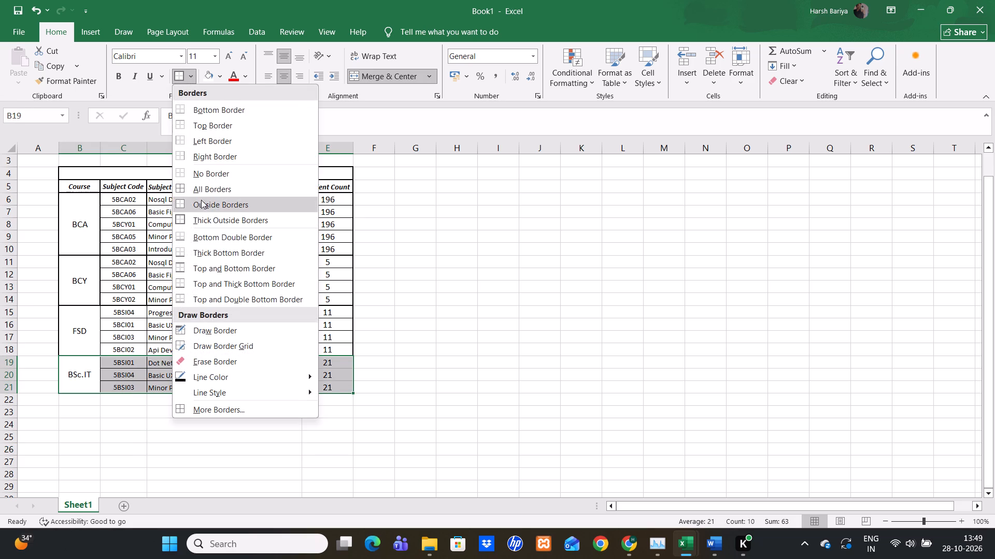
{"action": "left_click", "coordinate": [204, 194]}
{"action": "left_click", "coordinate": [189, 81]}
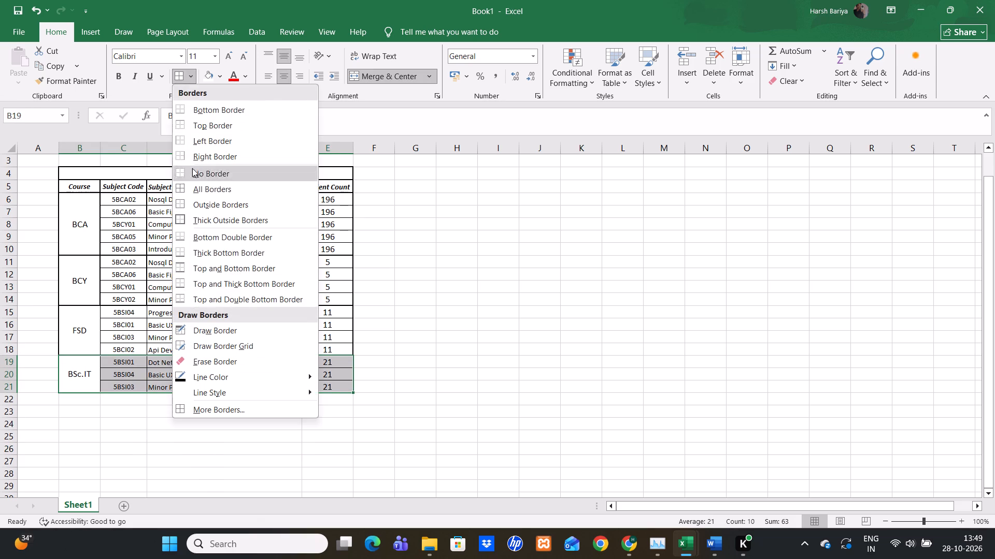
{"action": "left_click", "coordinate": [197, 213]}
{"action": "left_click", "coordinate": [464, 345]}
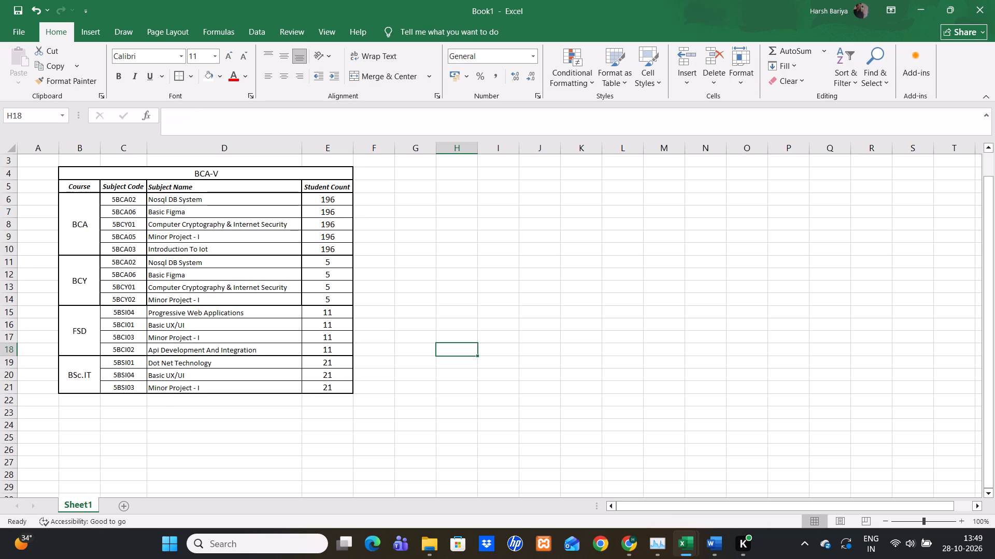
Apply a thick outside border to the FSD and BSc.IT subject codes in C15:C21.
{"action": "scroll", "coordinate": [464, 345], "scroll_direction": "up", "scroll_amount": 1}
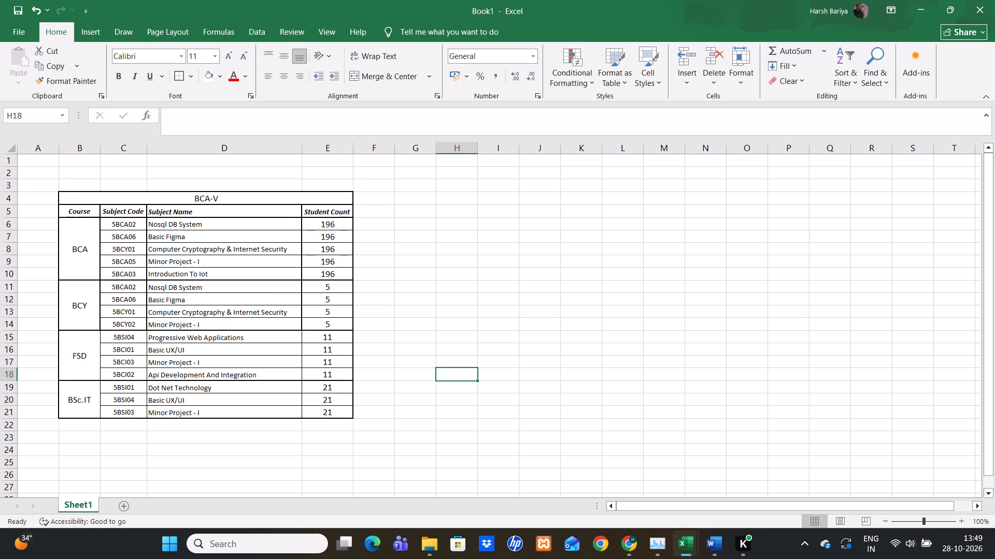
{"action": "left_click_drag", "start_coordinate": [119, 335], "coordinate": [123, 416]}
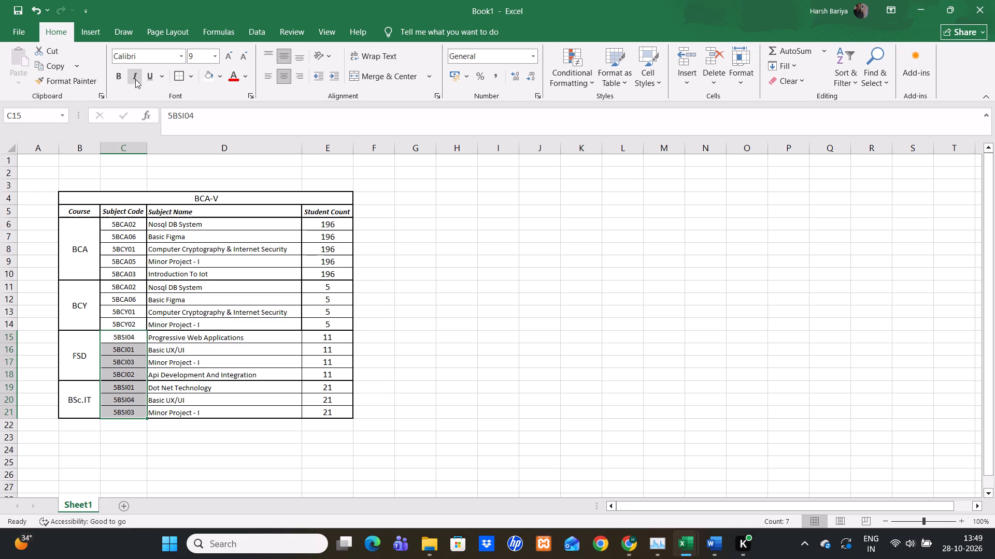
{"action": "left_click", "coordinate": [178, 82]}
{"action": "left_click", "coordinate": [421, 277]}
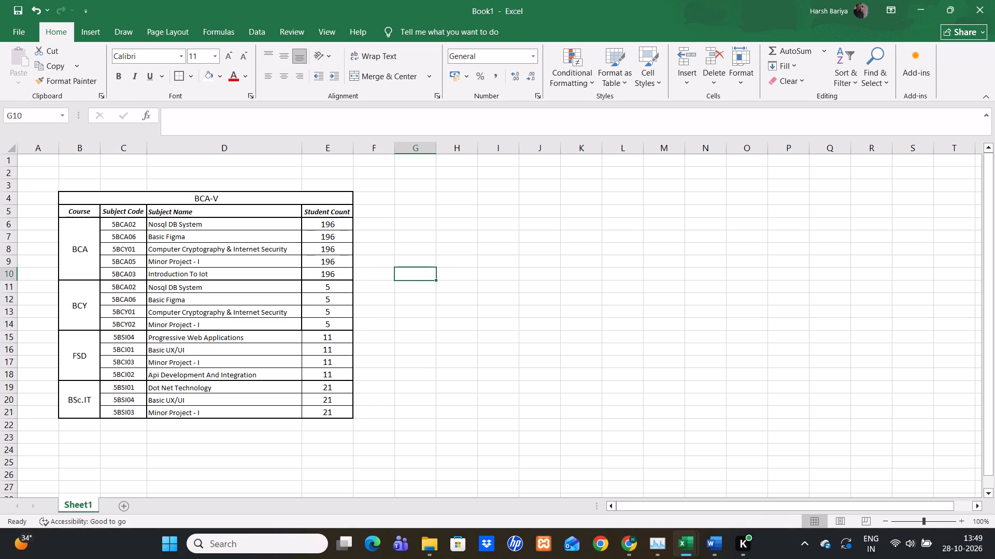
Set the font size of the whole BCA-V table, B4:E21, to 15.
{"action": "left_click_drag", "start_coordinate": [131, 192], "coordinate": [166, 283]}
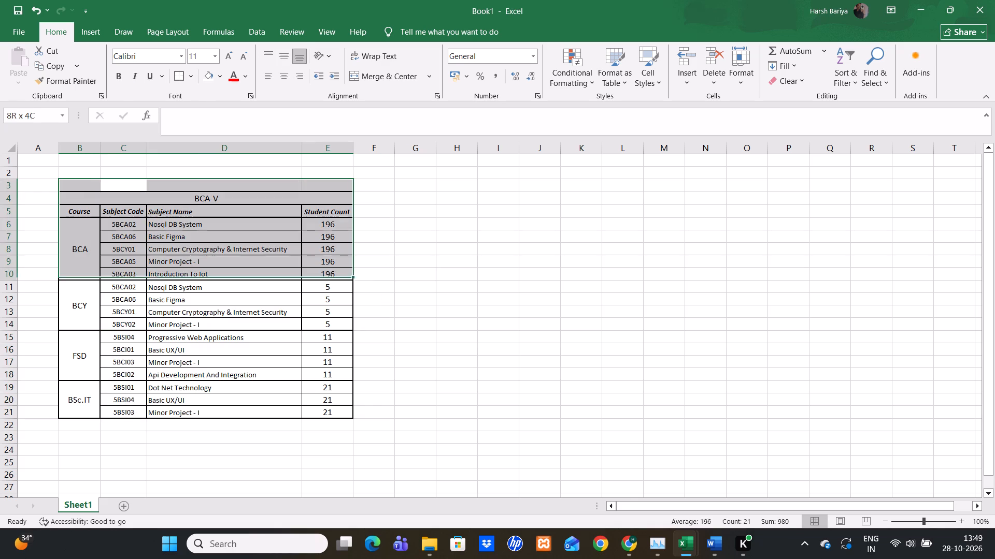
{"action": "left_click_drag", "start_coordinate": [166, 283], "coordinate": [187, 324]}
{"action": "left_click", "coordinate": [187, 324]}
{"action": "left_click_drag", "start_coordinate": [106, 199], "coordinate": [139, 261]}
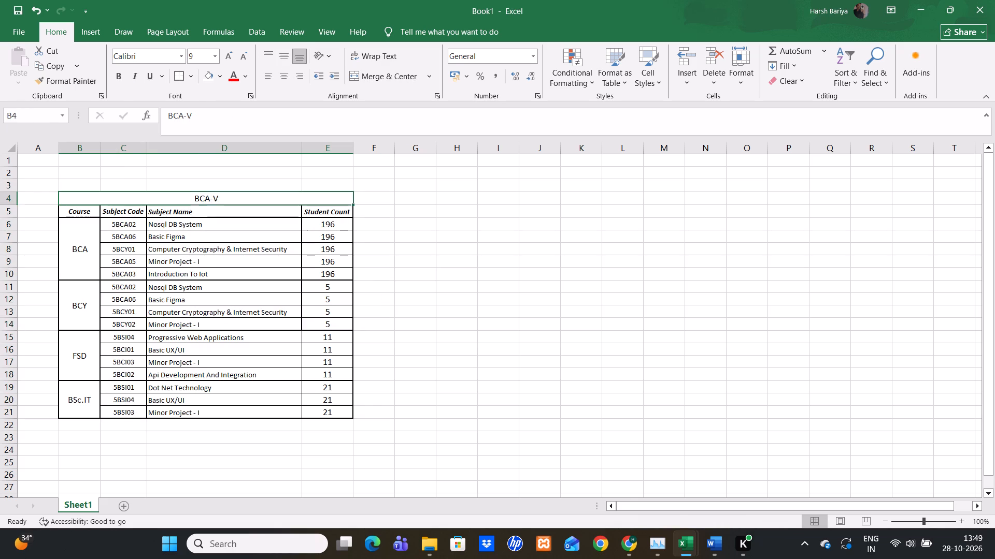
{"action": "left_click_drag", "start_coordinate": [139, 261], "coordinate": [205, 404]}
{"action": "left_click", "coordinate": [204, 59]}
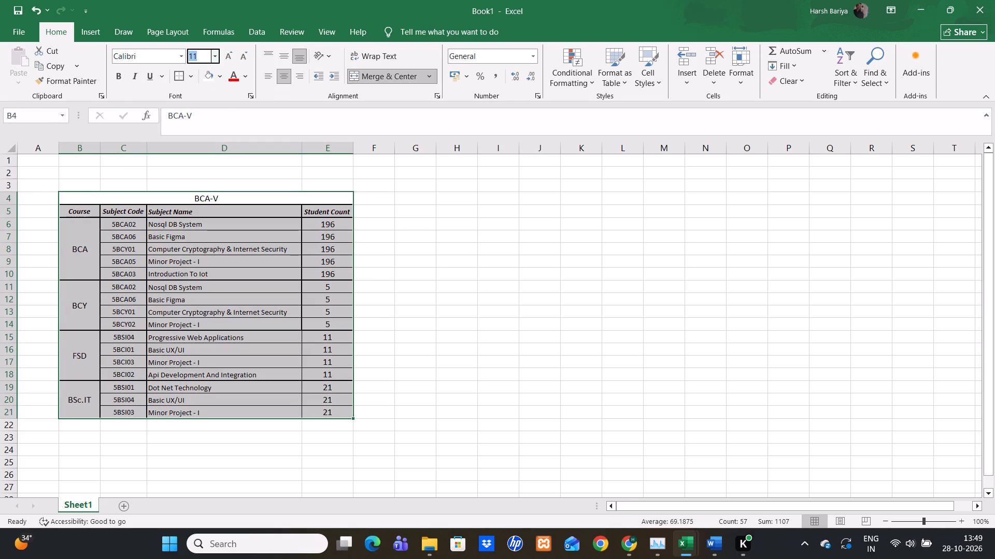
{"action": "type", "text": "15"}
{"action": "key", "text": "Return"}
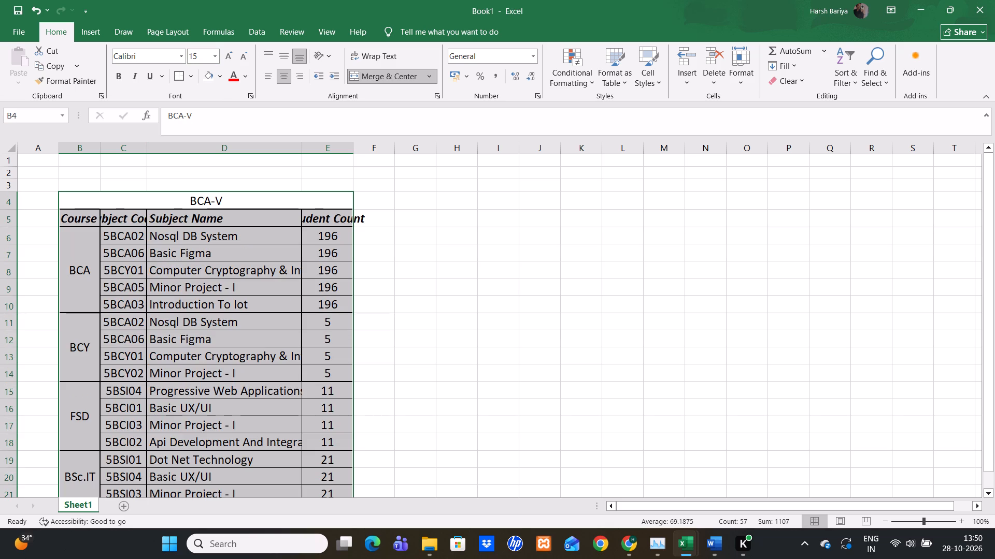
Autofit the widths of the Student Count, Subject Name and Subject Code columns to the enlarged text.
{"action": "double_click", "coordinate": [351, 150]}
{"action": "left_click_drag", "start_coordinate": [472, 312], "coordinate": [300, 140]}
{"action": "double_click", "coordinate": [304, 145]}
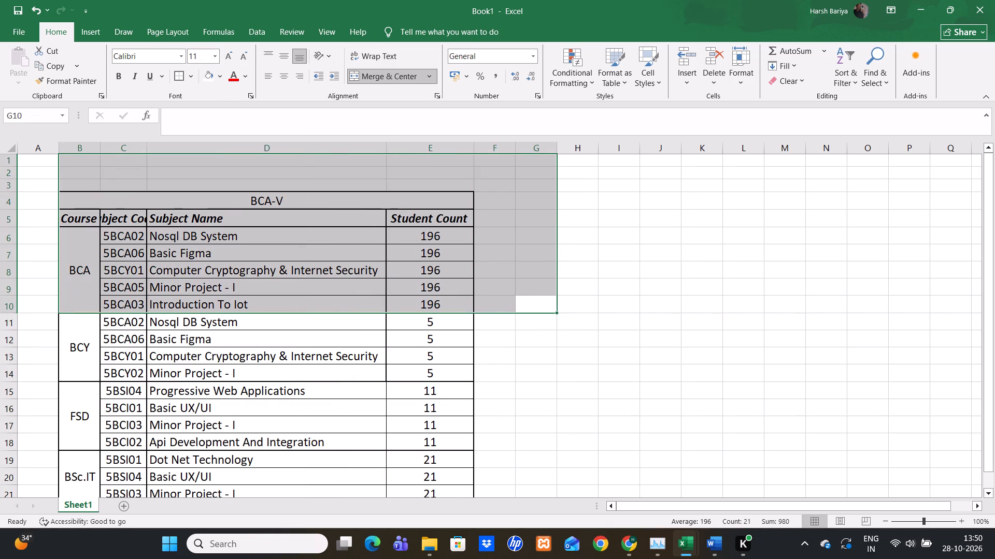
{"action": "left_click", "coordinate": [411, 264]}
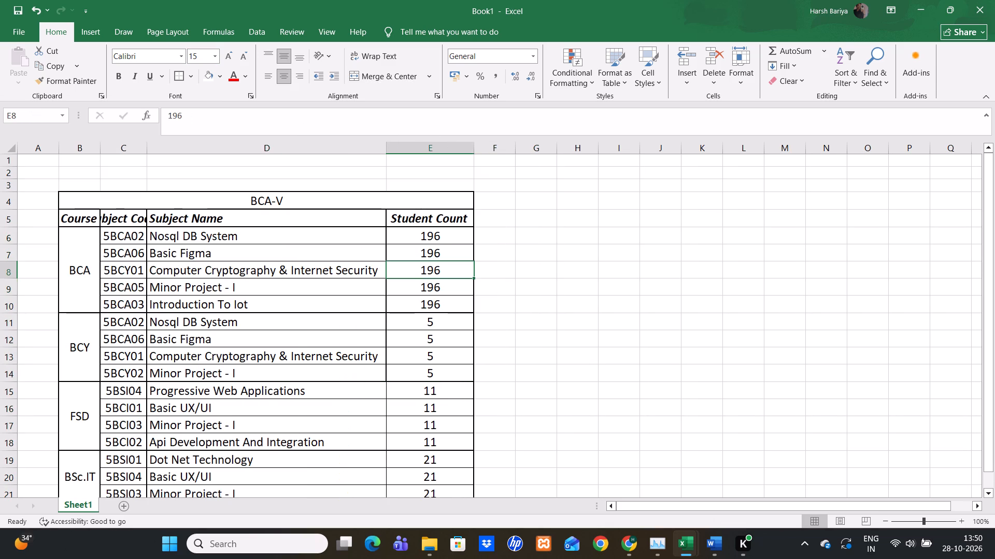
{"action": "scroll", "coordinate": [404, 315], "scroll_direction": "down", "scroll_amount": 2}
{"action": "scroll", "coordinate": [404, 315], "scroll_direction": "up", "scroll_amount": 3}
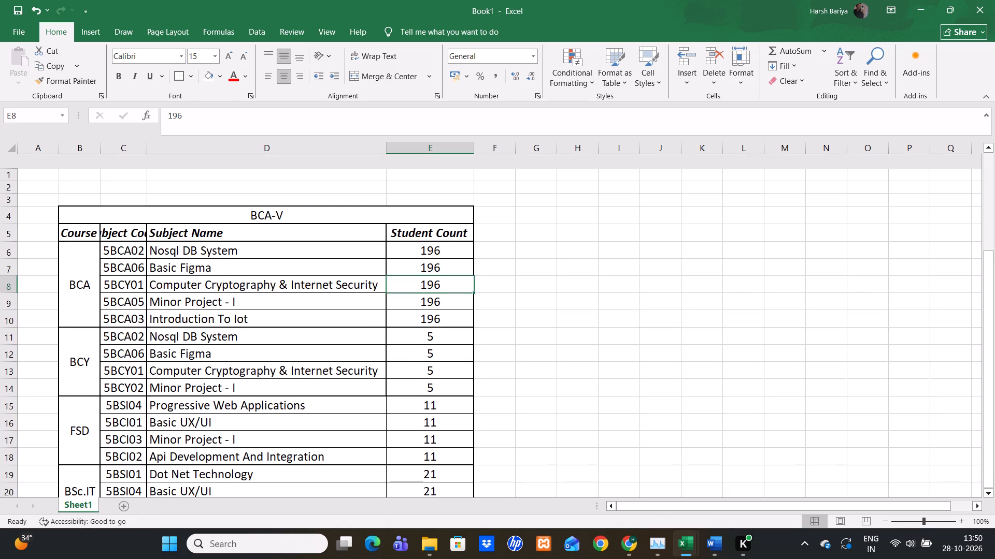
{"action": "double_click", "coordinate": [145, 145]}
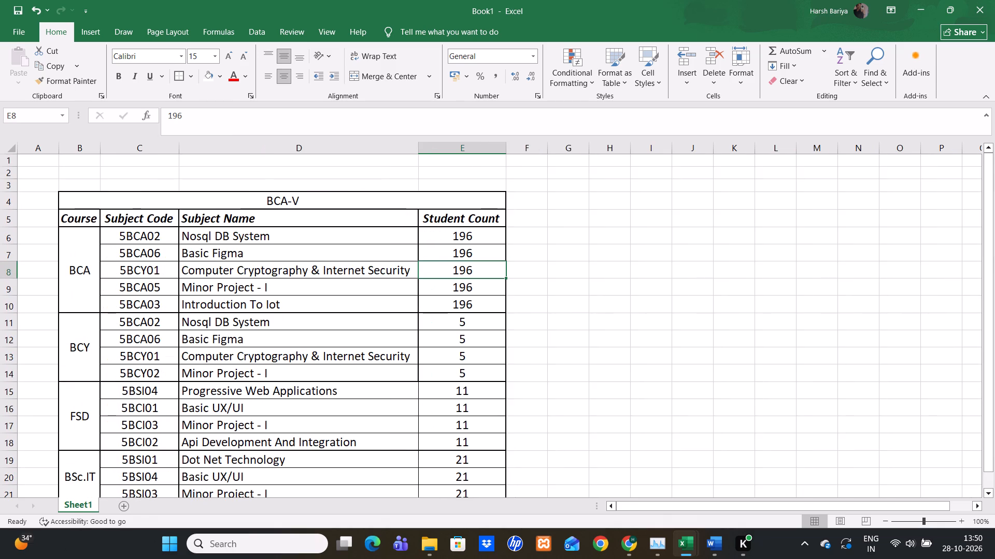
{"action": "scroll", "coordinate": [283, 339], "scroll_direction": "down", "scroll_amount": 2}
{"action": "scroll", "coordinate": [283, 339], "scroll_direction": "up", "scroll_amount": 3}
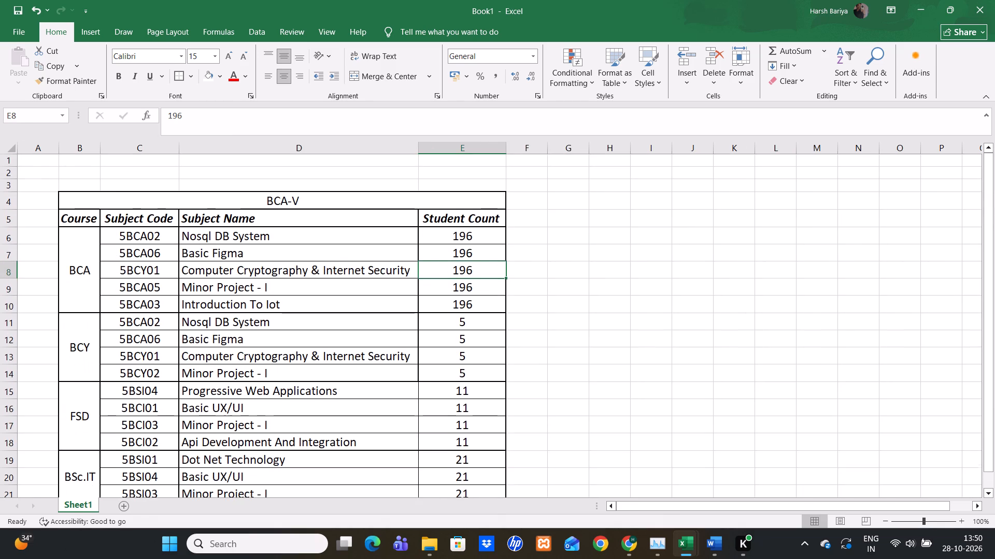
{"action": "scroll", "coordinate": [283, 339], "scroll_direction": "down", "scroll_amount": 1}
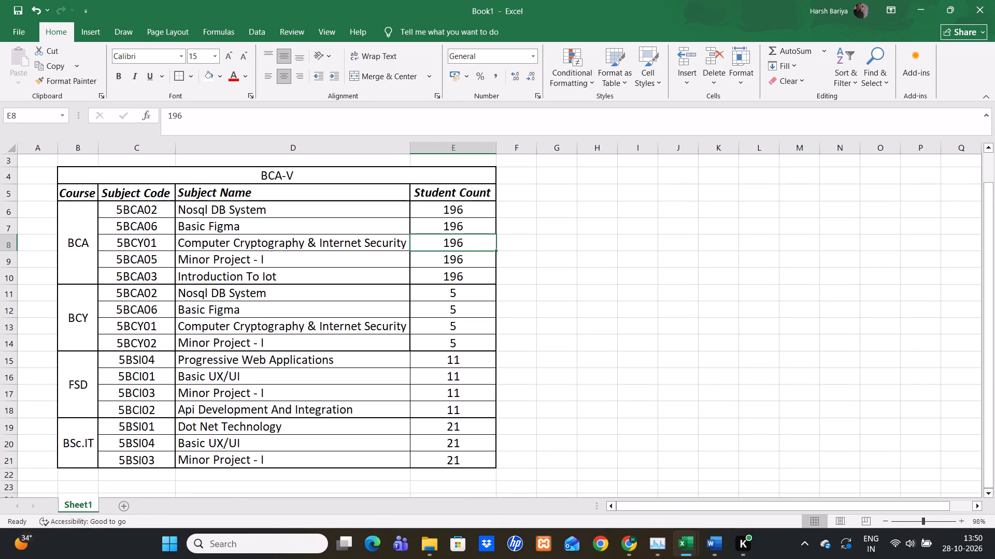
{"action": "scroll", "coordinate": [283, 339], "scroll_direction": "up", "scroll_amount": 1}
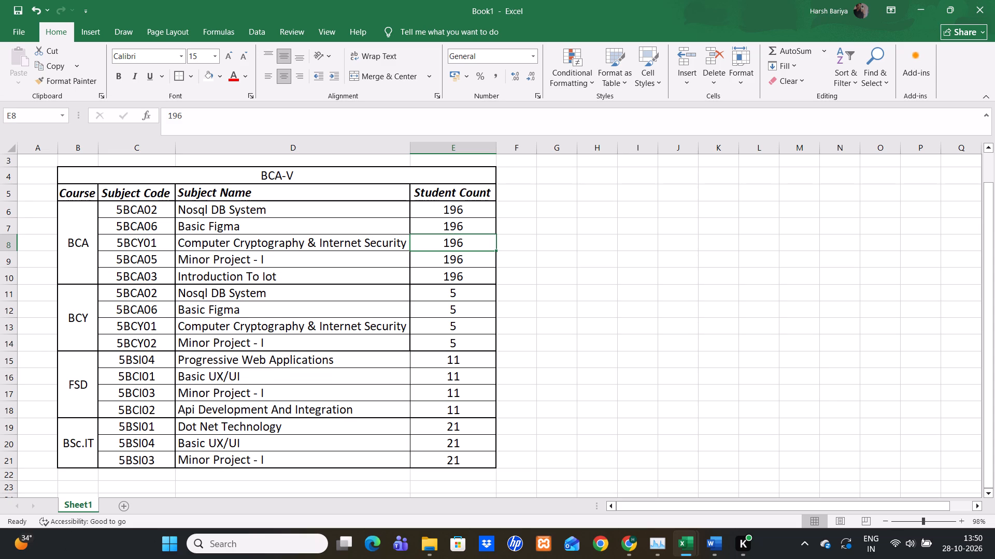
{"action": "left_click", "coordinate": [563, 403]}
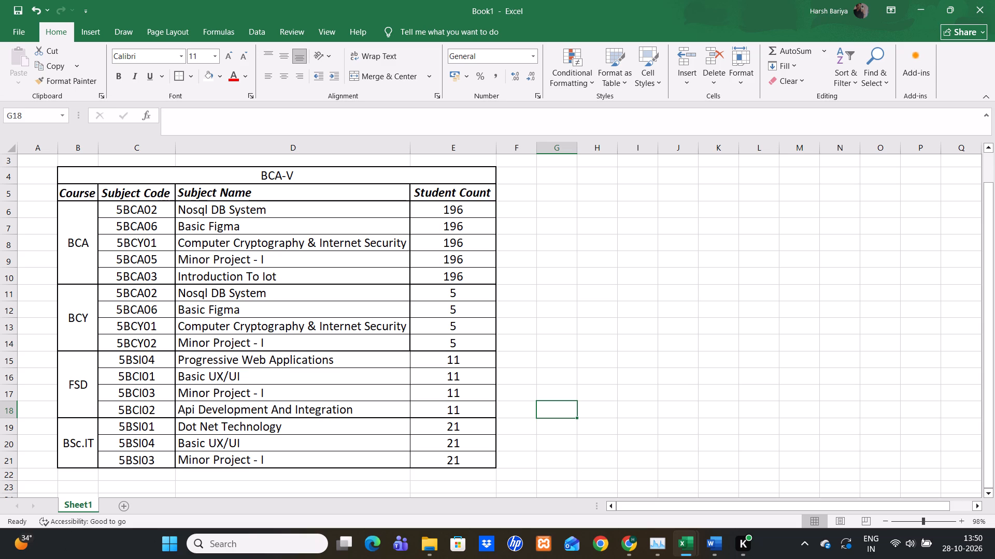
Copy the merged BCA-V title to G4 and change the copy's text to MCA-III.
{"action": "scroll", "coordinate": [447, 174], "scroll_direction": "up", "scroll_amount": 2}
{"action": "left_click", "coordinate": [441, 195]}
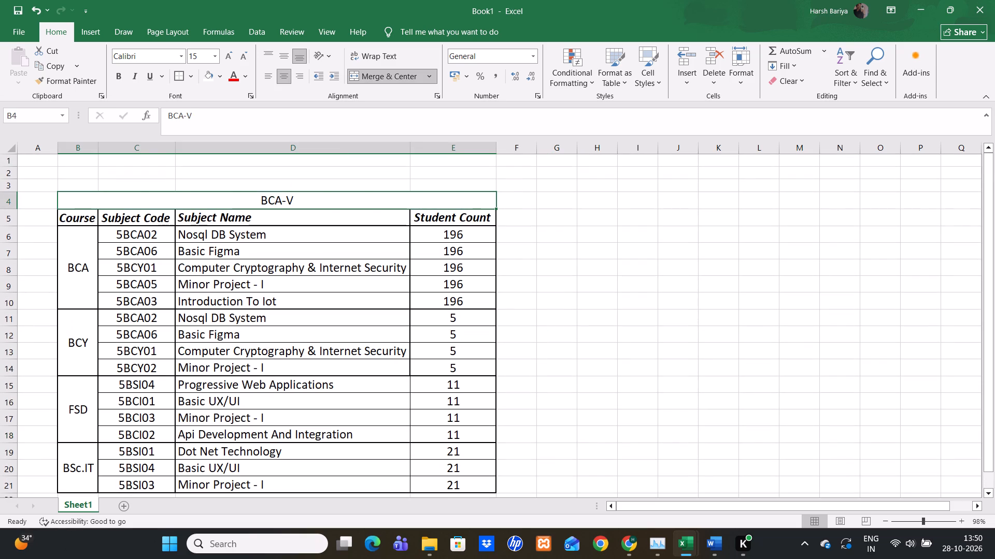
{"action": "key", "text": "ctrl+c"}
{"action": "left_click", "coordinate": [558, 198]}
{"action": "key", "text": "ctrl+v"}
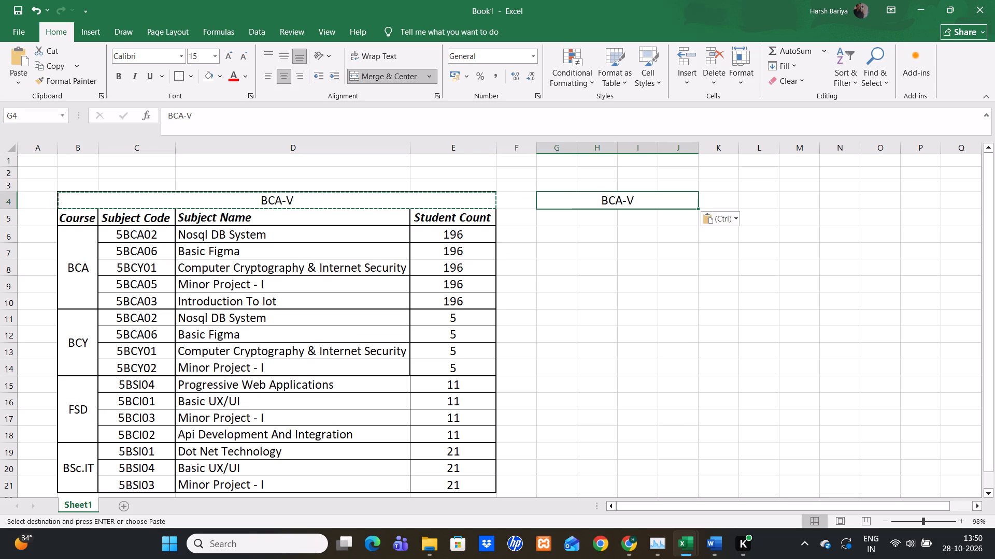
{"action": "double_click", "coordinate": [631, 200]}
{"action": "double_click", "coordinate": [639, 200]}
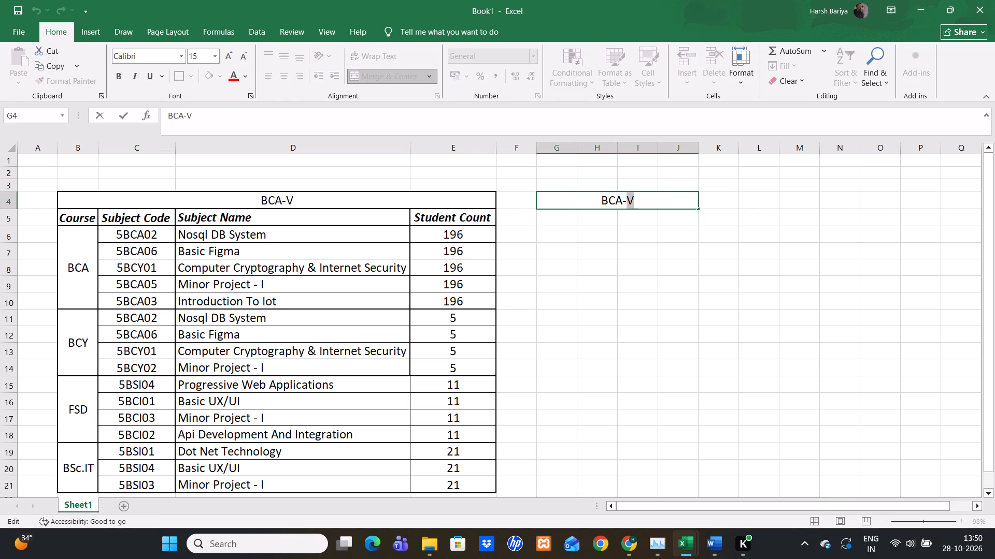
{"action": "key", "text": "BackSpace"}
{"action": "key", "text": "BackSpace"}
{"action": "key", "text": "BackSpace"}
{"action": "key", "text": "BackSpace"}
{"action": "key", "text": "BackSpace"}
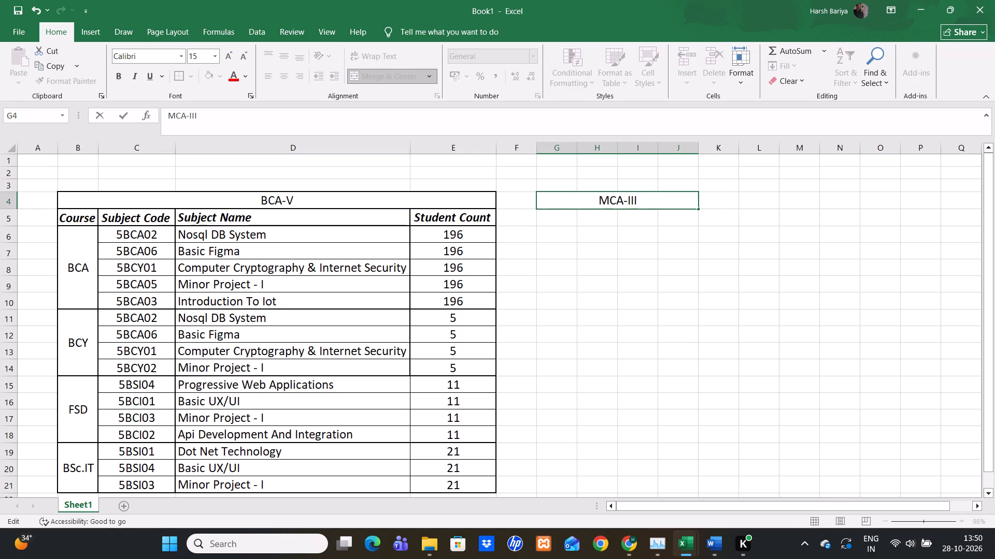
Copy the column headings B5:E5 to G5, under the MCA-III title.
{"action": "left_click_drag", "start_coordinate": [88, 219], "coordinate": [386, 232]}
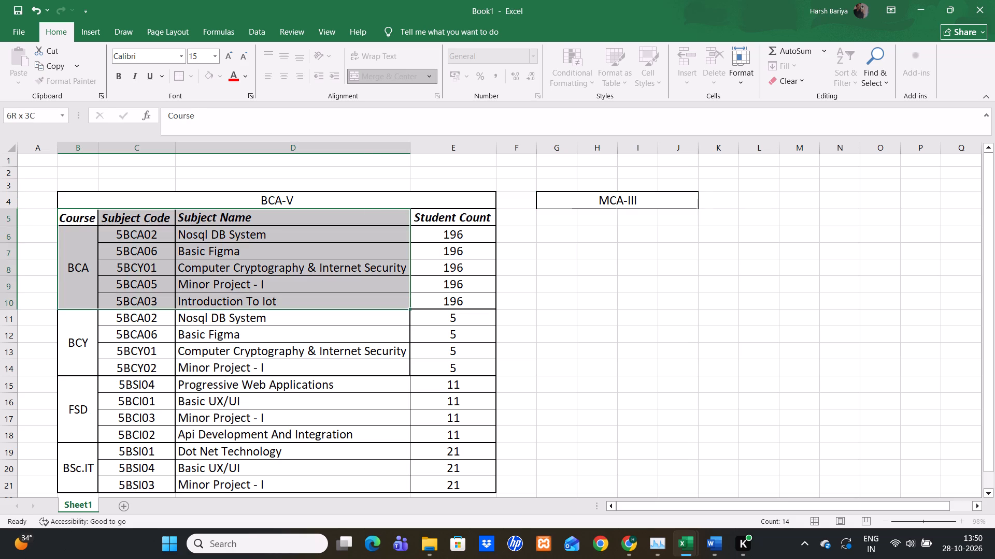
{"action": "left_click_drag", "start_coordinate": [386, 232], "coordinate": [424, 215]}
{"action": "key", "text": "ctrl+c"}
{"action": "left_click", "coordinate": [557, 217]}
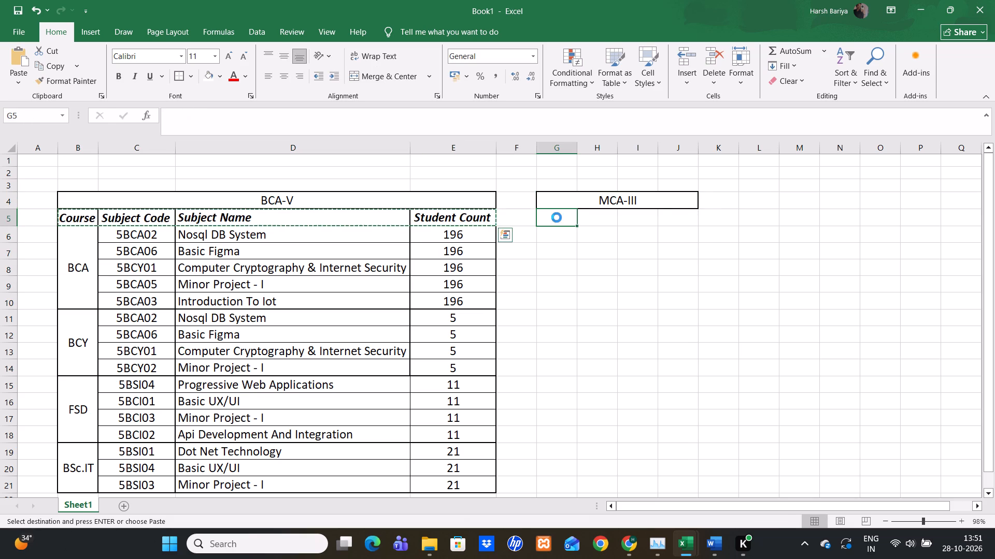
{"action": "key", "text": "ctrl+v"}
{"action": "left_click", "coordinate": [553, 230]}
Copy the MCA course's four subject codes and names from the planner's MCA-III-P sheet to H6 in Book1.
{"action": "key", "text": "alt+Tab"}
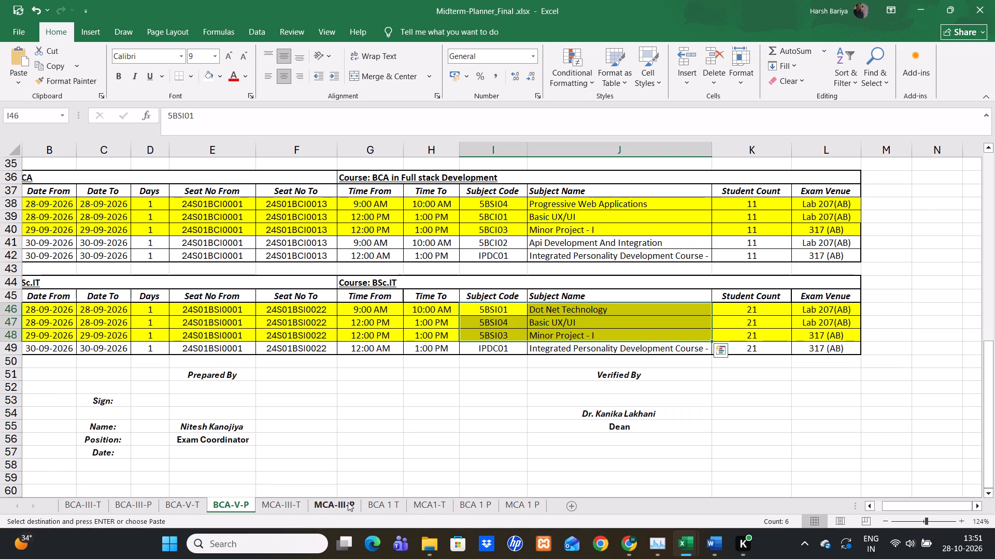
{"action": "left_click", "coordinate": [345, 502]}
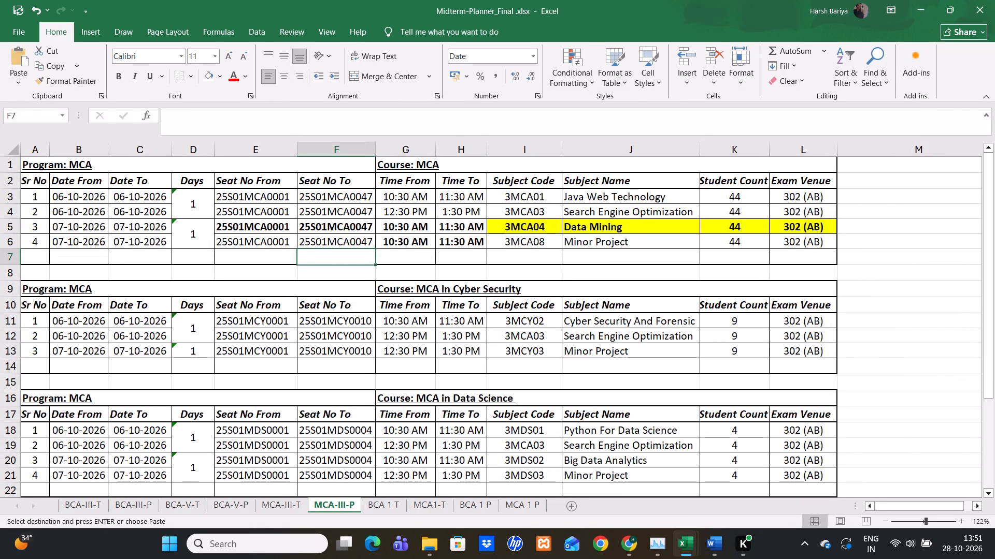
{"action": "left_click_drag", "start_coordinate": [543, 196], "coordinate": [576, 239]}
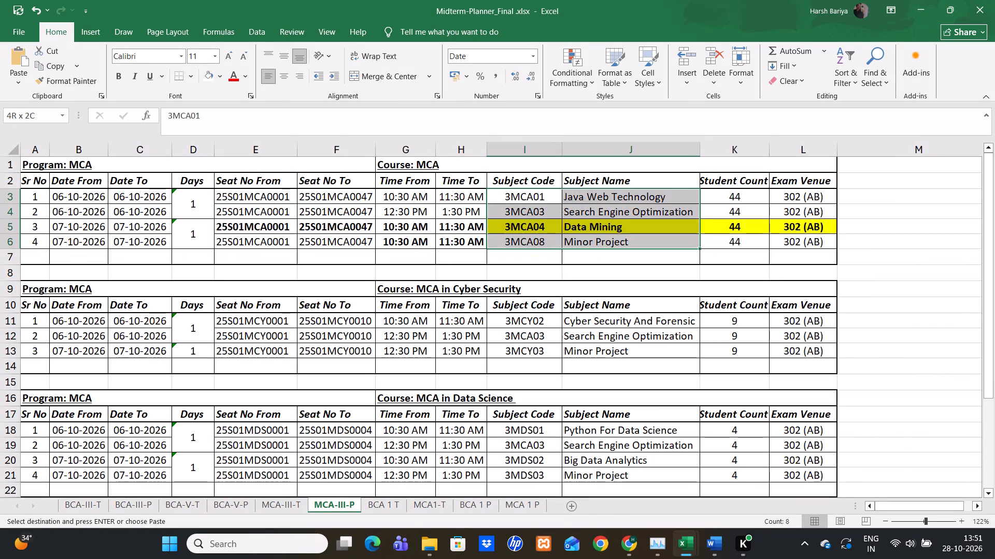
{"action": "left_click_drag", "start_coordinate": [576, 239], "coordinate": [576, 239]}
{"action": "key", "text": "ctrl+c"}
{"action": "key", "text": "alt+Tab"}
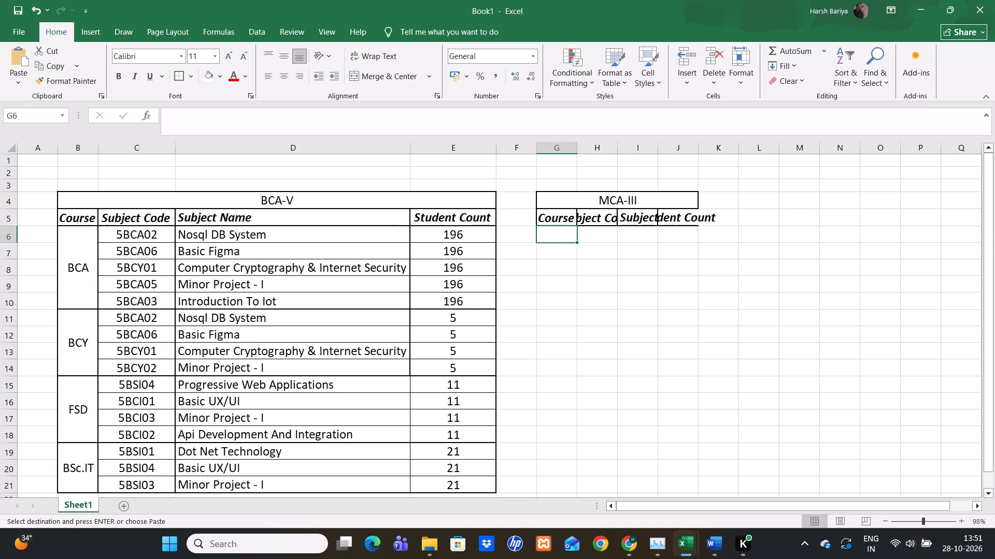
{"action": "left_click", "coordinate": [590, 231]}
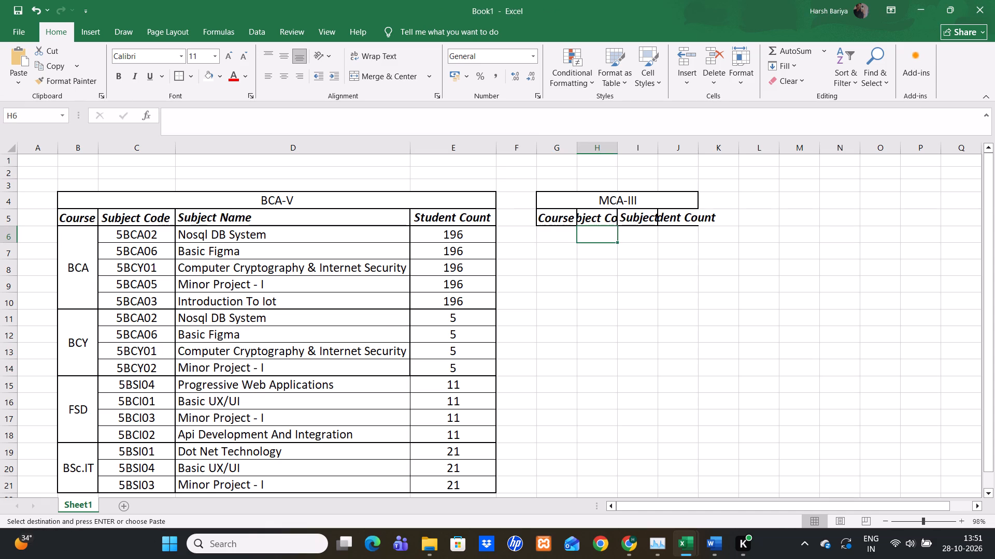
{"action": "key", "text": "ctrl+v"}
Clear the highlighted 3MCA04 Data Mining entry and move the 3MCA08 Minor Project entry up into row 8.
{"action": "left_click", "coordinate": [606, 273]}
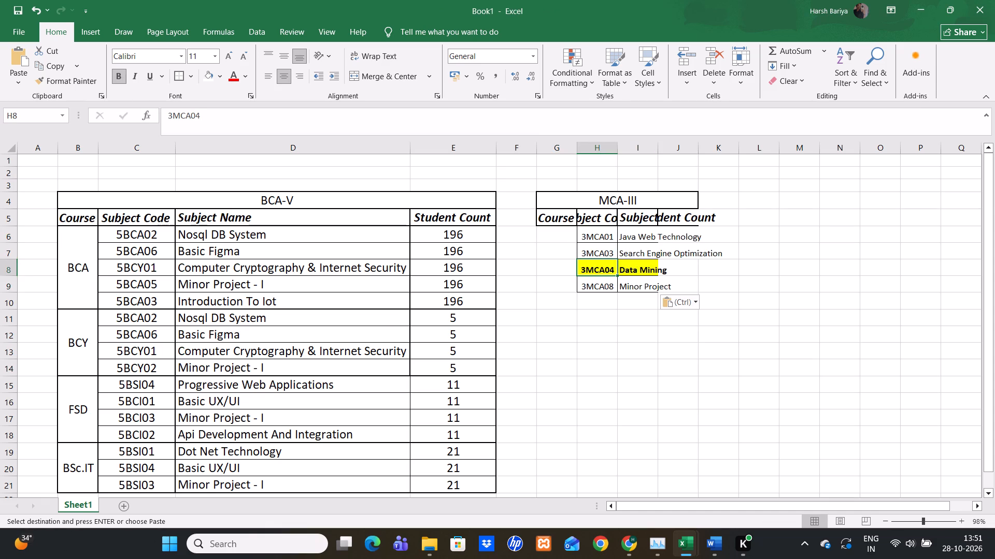
{"action": "key", "text": "shift+Right"}
{"action": "key", "text": "Delete"}
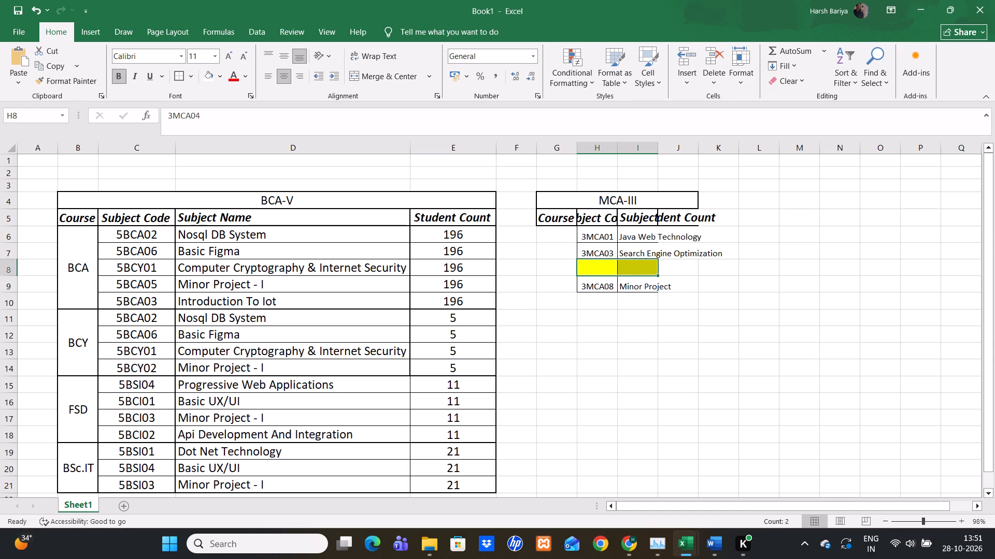
{"action": "left_click_drag", "start_coordinate": [598, 290], "coordinate": [626, 289]}
{"action": "key", "text": "ctrl+x"}
{"action": "left_click", "coordinate": [615, 265]}
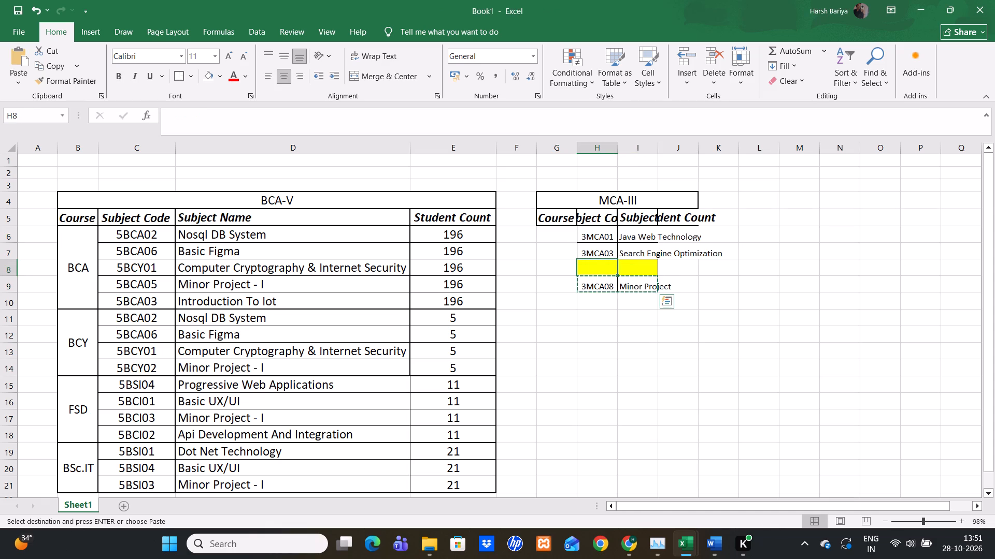
{"action": "key", "text": "ctrl+v"}
Autofit the Subject Code, Subject Name and Student Count columns of the MCA-III table, columns H to J.
{"action": "double_click", "coordinate": [615, 151]}
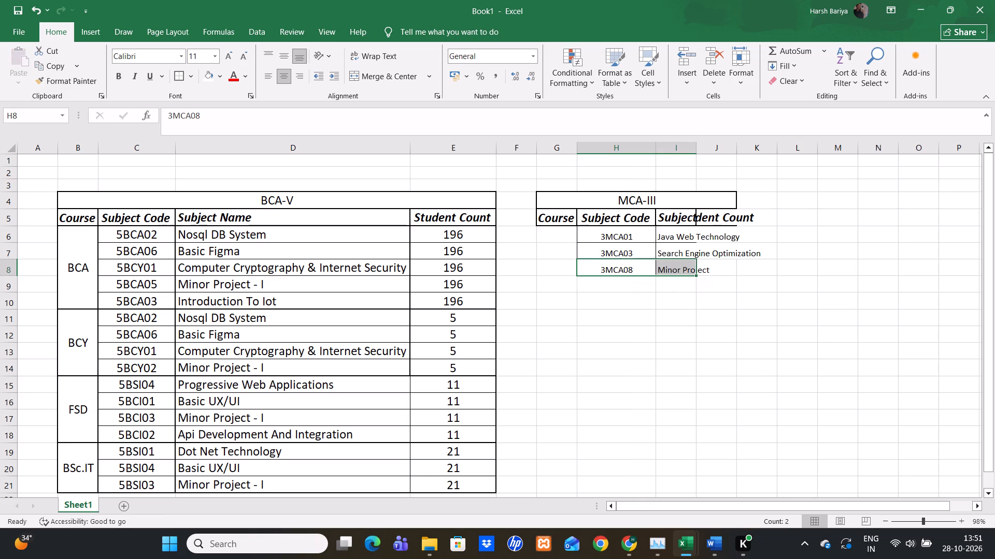
{"action": "double_click", "coordinate": [696, 145]}
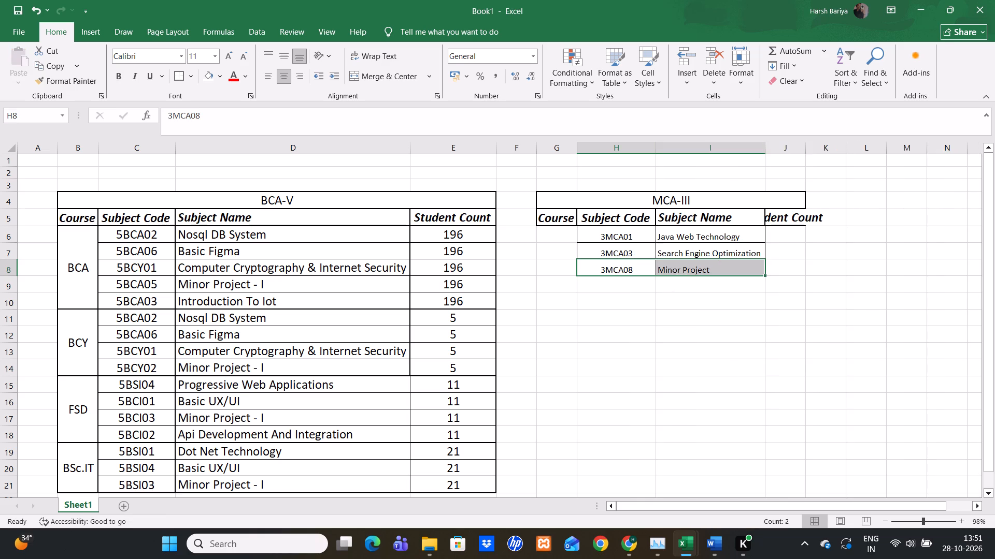
{"action": "double_click", "coordinate": [804, 145]}
Enter MCA as the course name in G6, without the autocompleted -III suffix.
{"action": "left_click", "coordinate": [572, 237]}
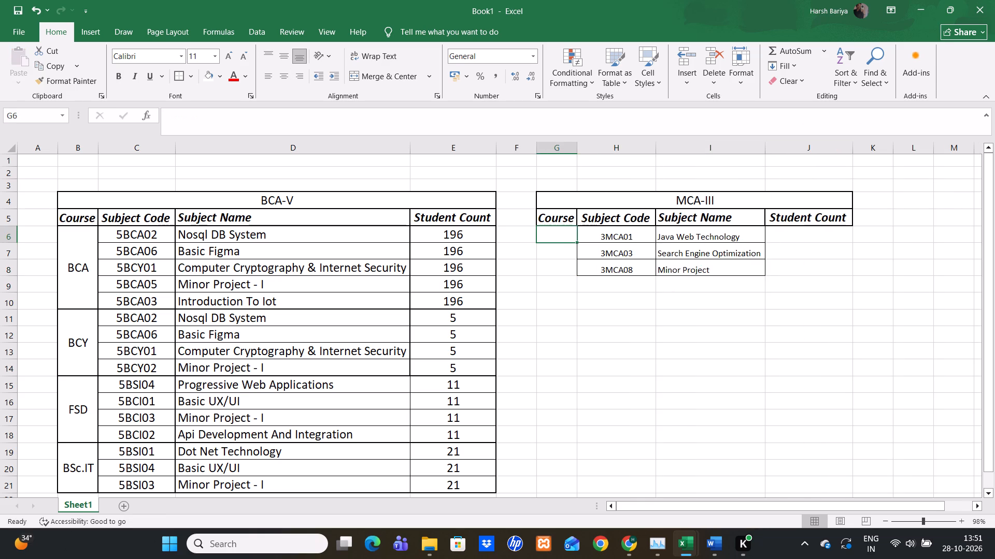
{"action": "type", "text": "MCA"}
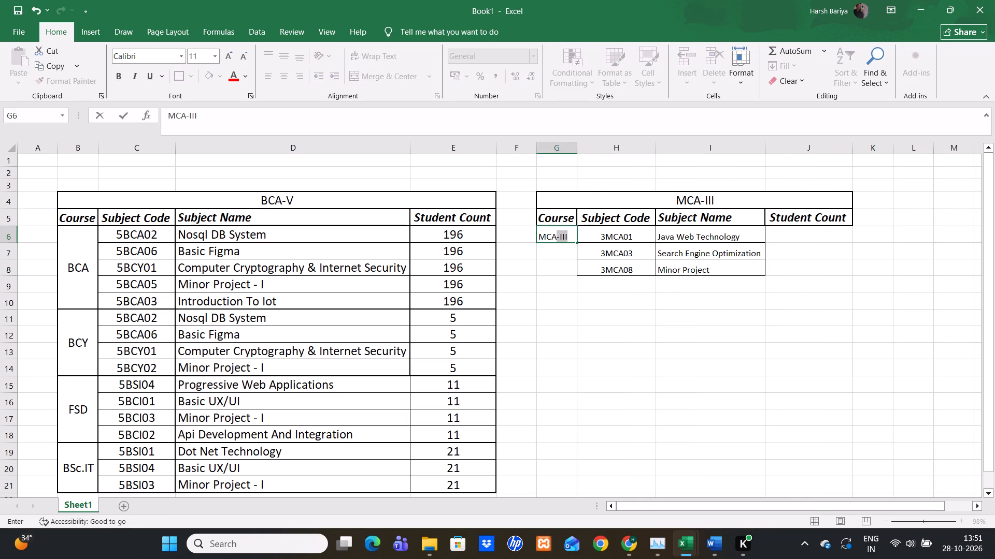
{"action": "key", "text": "BackSpace"}
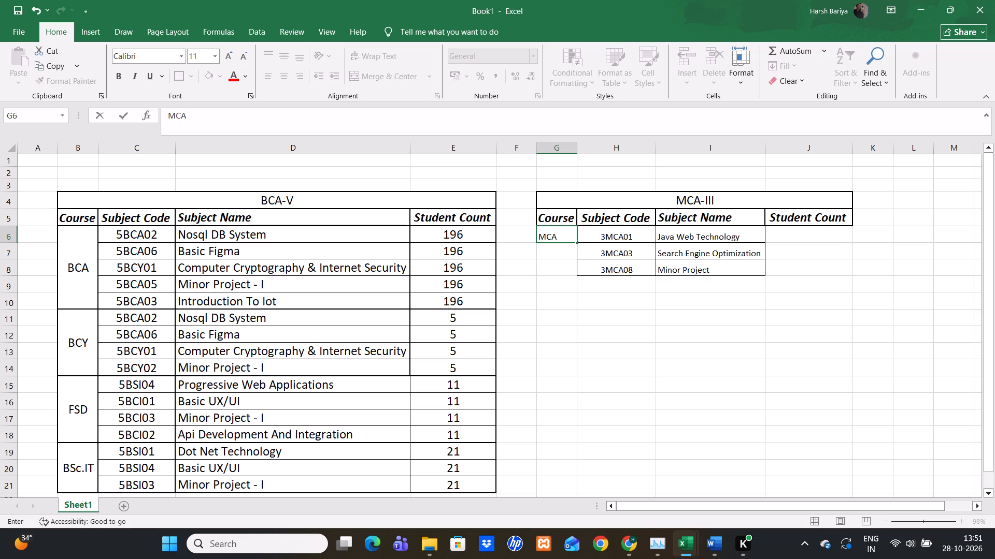
{"action": "left_click", "coordinate": [587, 291]}
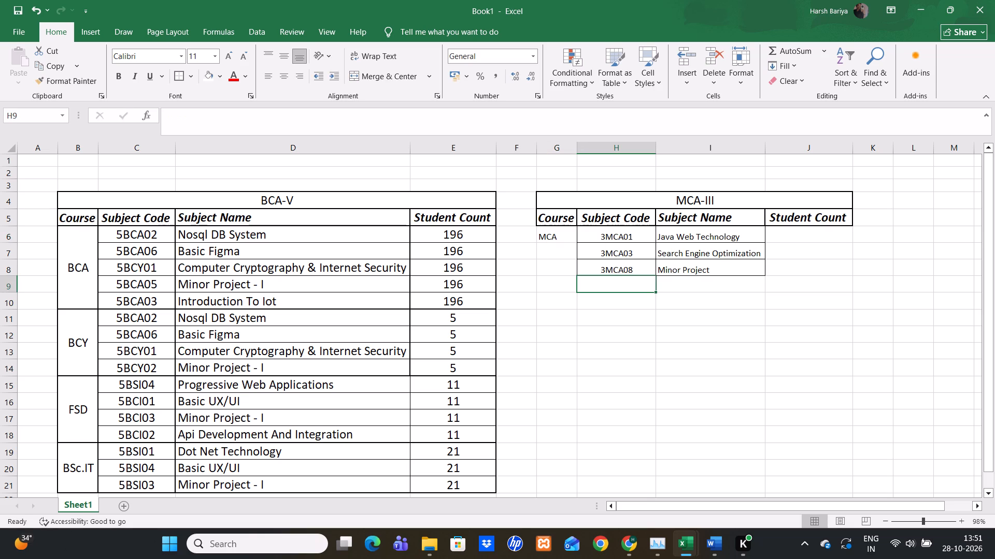
{"action": "left_click", "coordinate": [600, 331]}
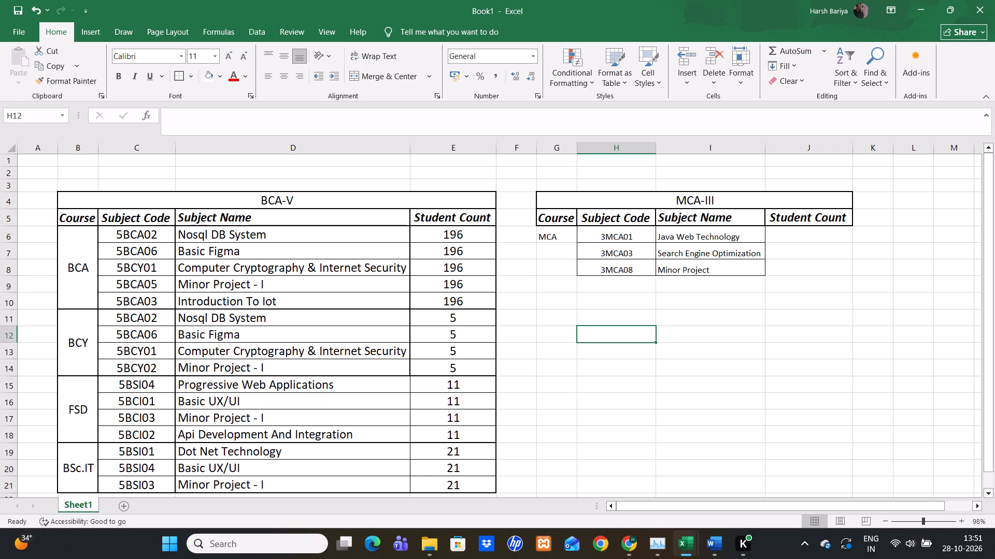
Select the MCA course cells G6:G8 beside the three subjects.
{"action": "left_click_drag", "start_coordinate": [562, 233], "coordinate": [564, 263]}
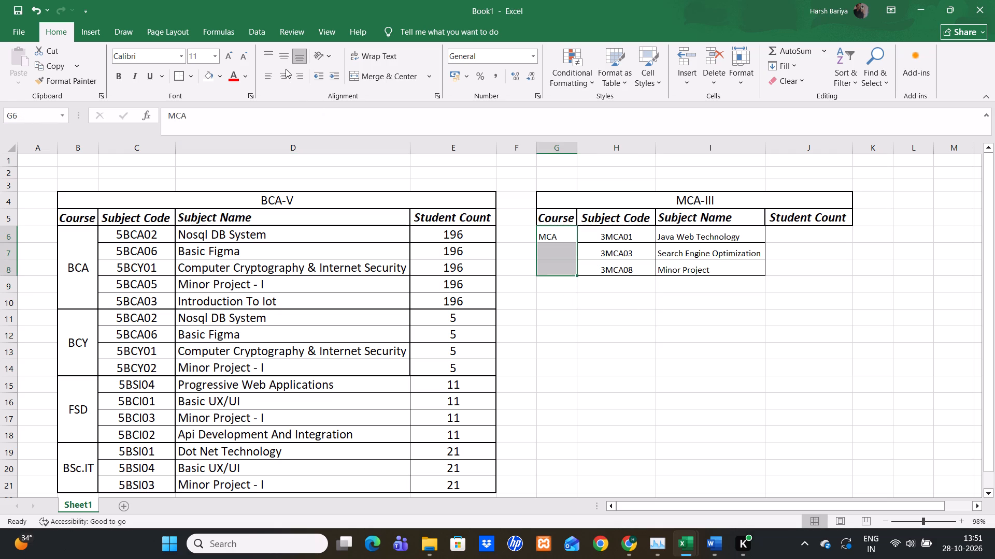
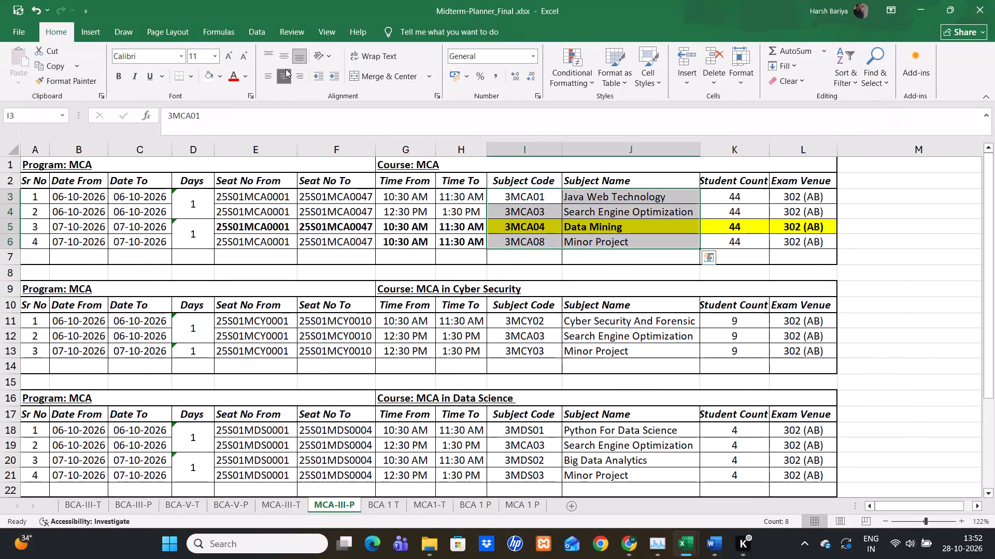
Enter a student count of 44 for 3MCA01 in J6 and fill it down to J8.
{"action": "key", "text": "alt+Tab"}
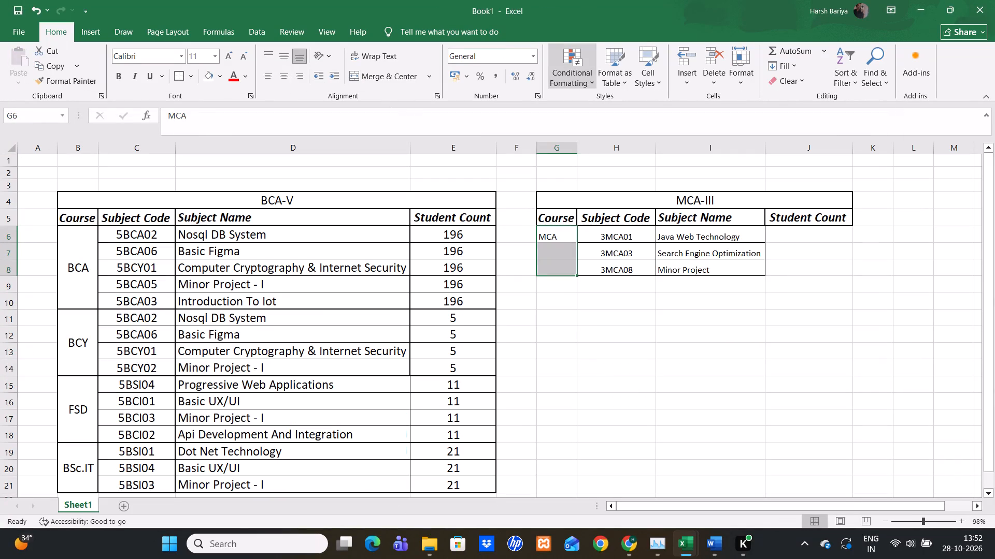
{"action": "left_click", "coordinate": [789, 234]}
{"action": "type", "text": "44"}
{"action": "left_click", "coordinate": [806, 340]}
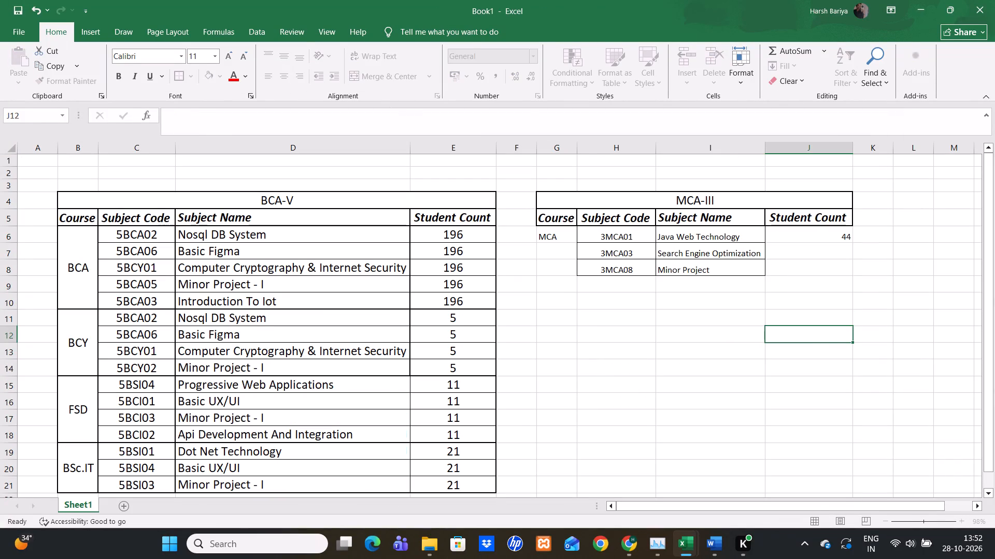
{"action": "left_click_drag", "start_coordinate": [802, 236], "coordinate": [854, 239]}
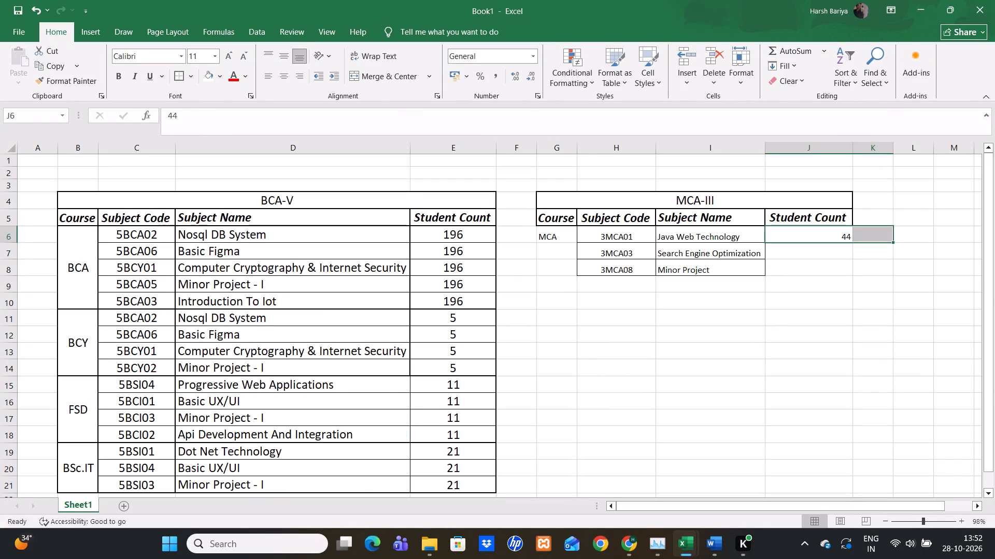
{"action": "left_click_drag", "start_coordinate": [847, 287], "coordinate": [844, 227]}
{"action": "left_click_drag", "start_coordinate": [844, 227], "coordinate": [844, 232]}
{"action": "left_click", "coordinate": [844, 232]}
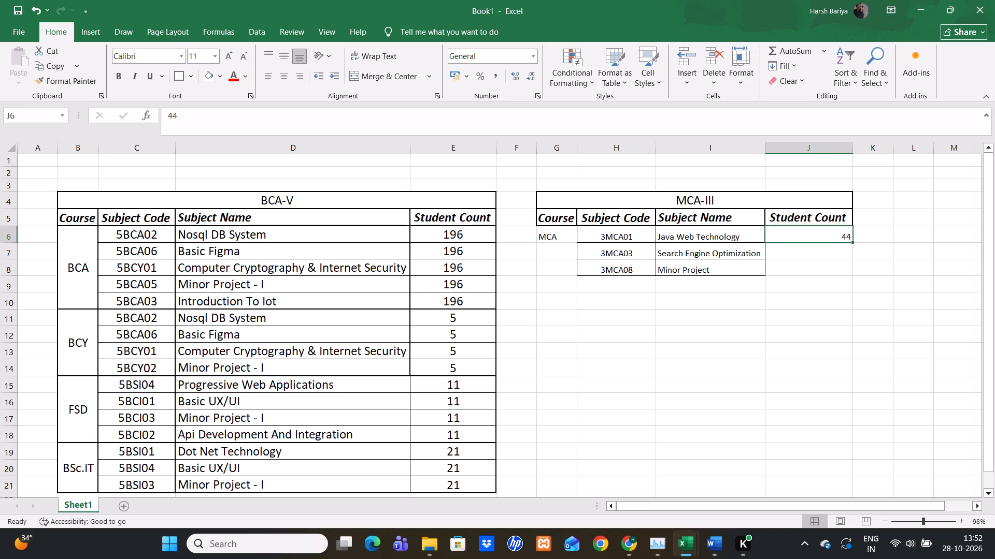
{"action": "left_click_drag", "start_coordinate": [853, 245], "coordinate": [850, 272]}
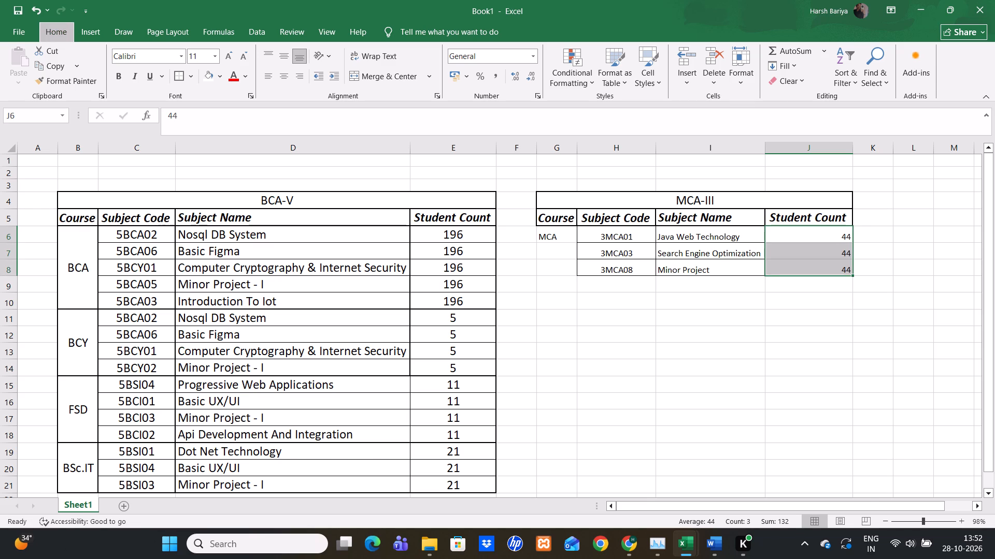
Copy the three MCA in Cyber Security subject codes and names from the midterm planner into the MCA-III table starting at H9.
{"action": "key", "text": "alt+Tab"}
{"action": "left_click_drag", "start_coordinate": [547, 319], "coordinate": [569, 350]}
{"action": "key", "text": "ctrl+c"}
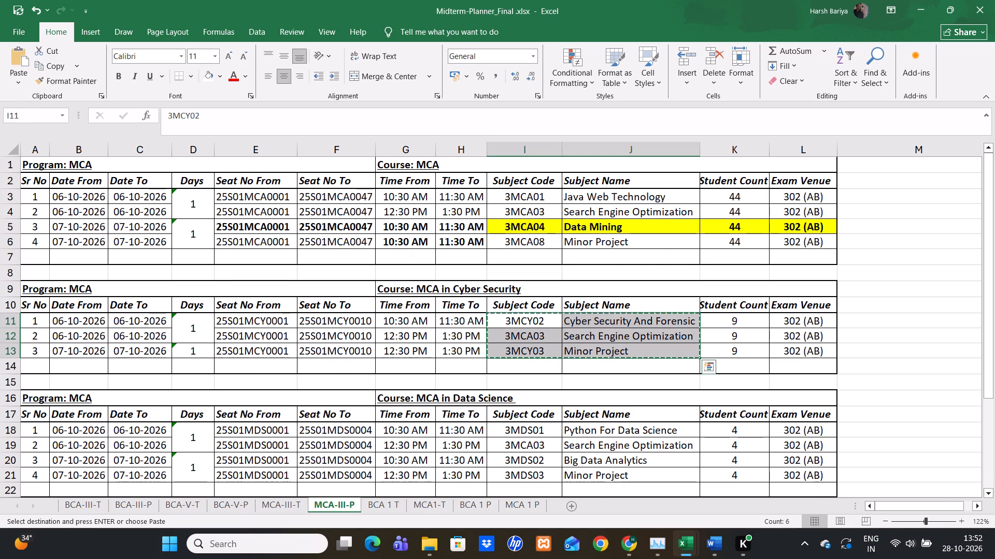
{"action": "key", "text": "alt+Tab"}
{"action": "left_click", "coordinate": [598, 287]}
{"action": "key", "text": "ctrl+v"}
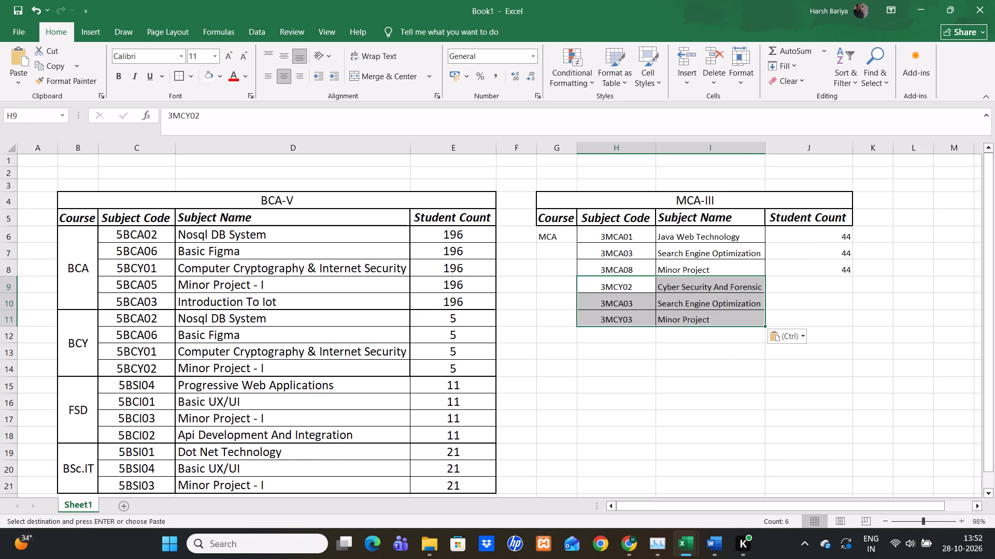
Enter a student count of 9 for each of the three Cyber Security subjects in J9:J11.
{"action": "key", "text": "alt+Tab"}
{"action": "key", "text": "alt+Tab"}
{"action": "left_click", "coordinate": [804, 287]}
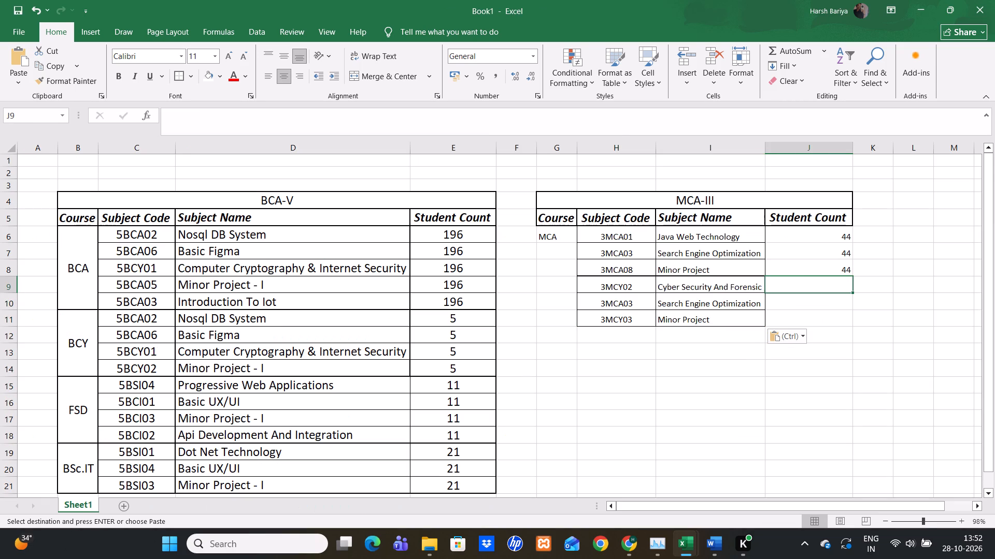
{"action": "key", "text": "9"}
{"action": "key", "text": "Down"}
{"action": "key", "text": "9"}
{"action": "key", "text": "Down"}
{"action": "key", "text": "9"}
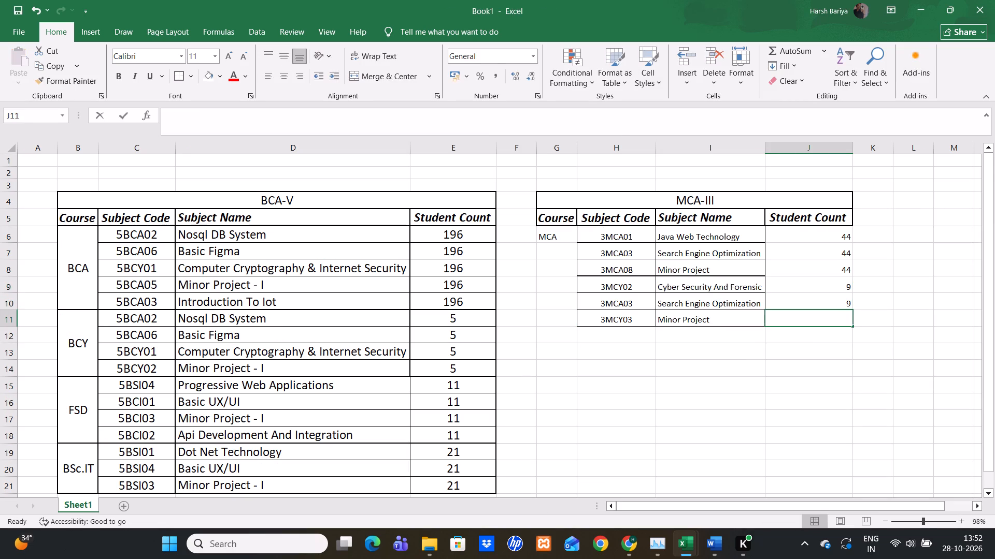
Copy the four MCA in Data Science subject codes and names from the midterm planner into the MCA-III table starting at H12.
{"action": "key", "text": "alt+Tab"}
{"action": "scroll", "coordinate": [546, 372], "scroll_direction": "down", "scroll_amount": 2}
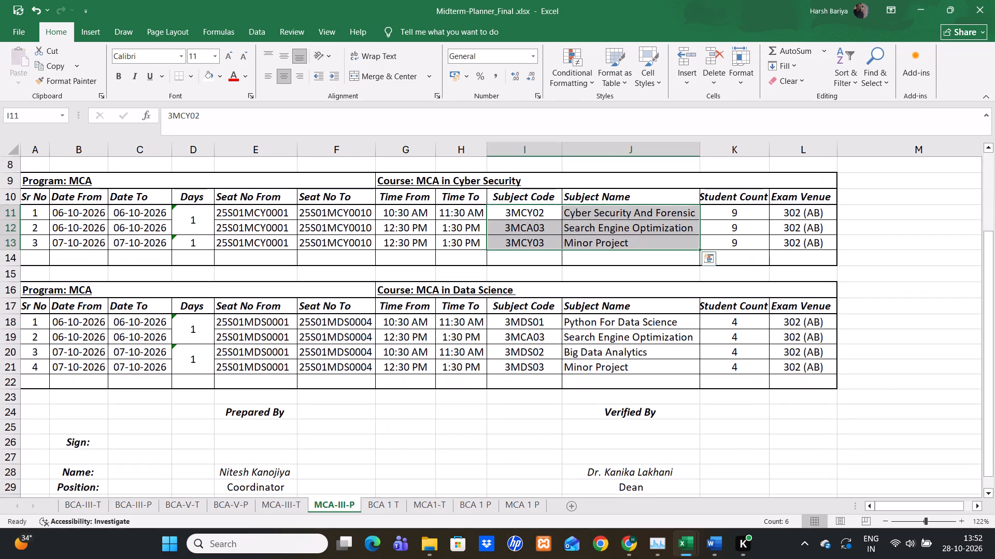
{"action": "left_click_drag", "start_coordinate": [543, 325], "coordinate": [584, 369]}
{"action": "key", "text": "ctrl+c"}
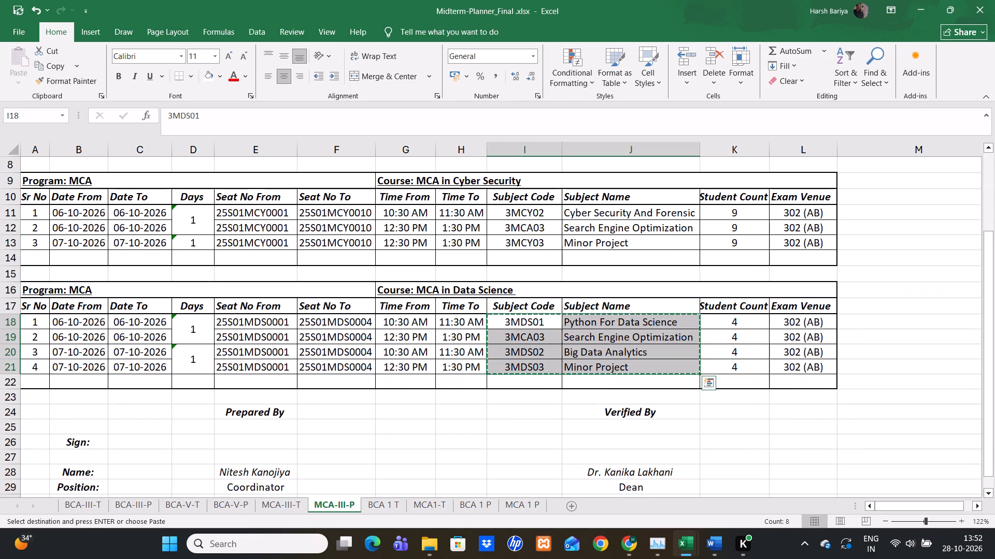
{"action": "key", "text": "alt+Tab"}
{"action": "left_click", "coordinate": [601, 334]}
{"action": "key", "text": "ctrl+v"}
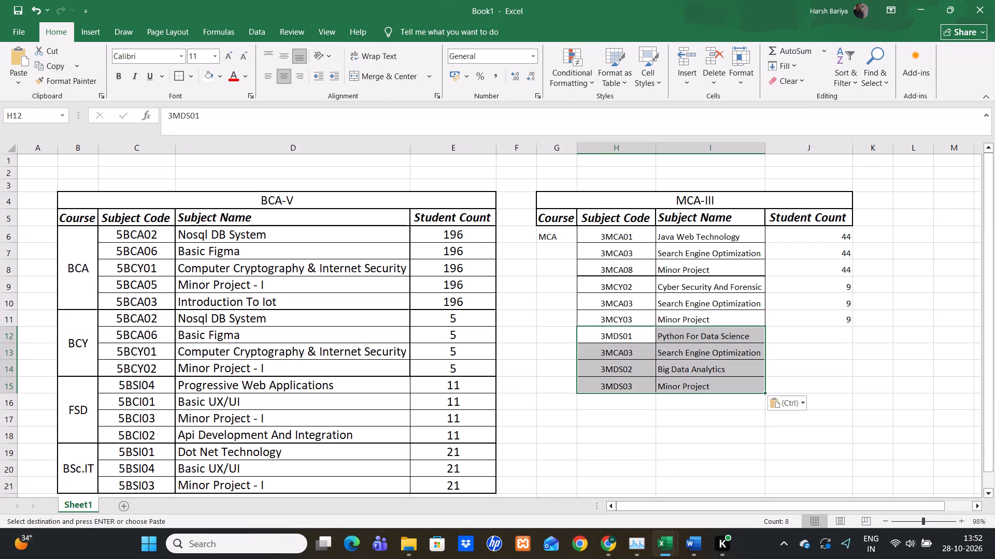
Enter a student count of 4 for each of the four Data Science subjects in J12:J15.
{"action": "key", "text": "alt+Tab"}
{"action": "key", "text": "alt+Tab"}
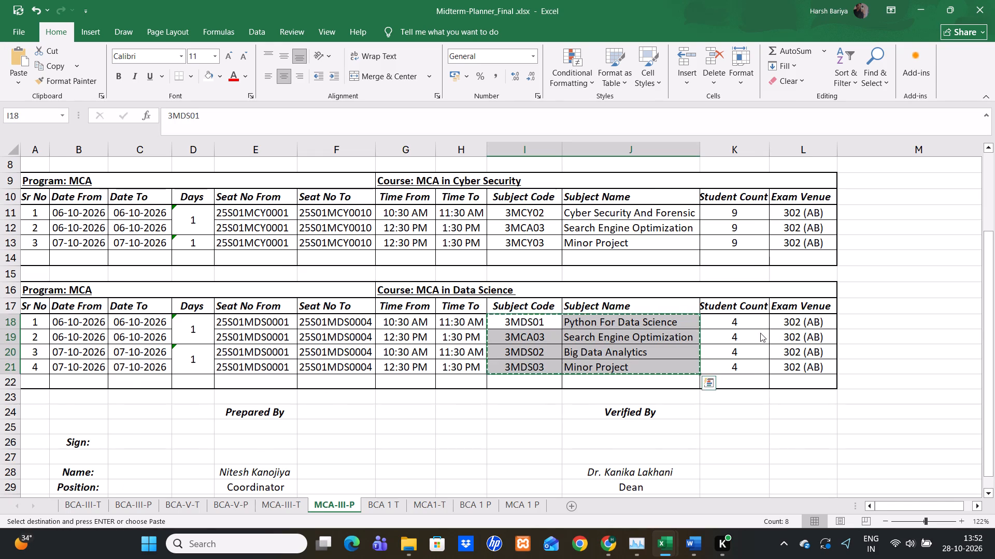
{"action": "left_click", "coordinate": [806, 336]}
{"action": "key", "text": "4"}
{"action": "key", "text": "Down"}
{"action": "key", "text": "4"}
{"action": "key", "text": "Down"}
{"action": "key", "text": "4"}
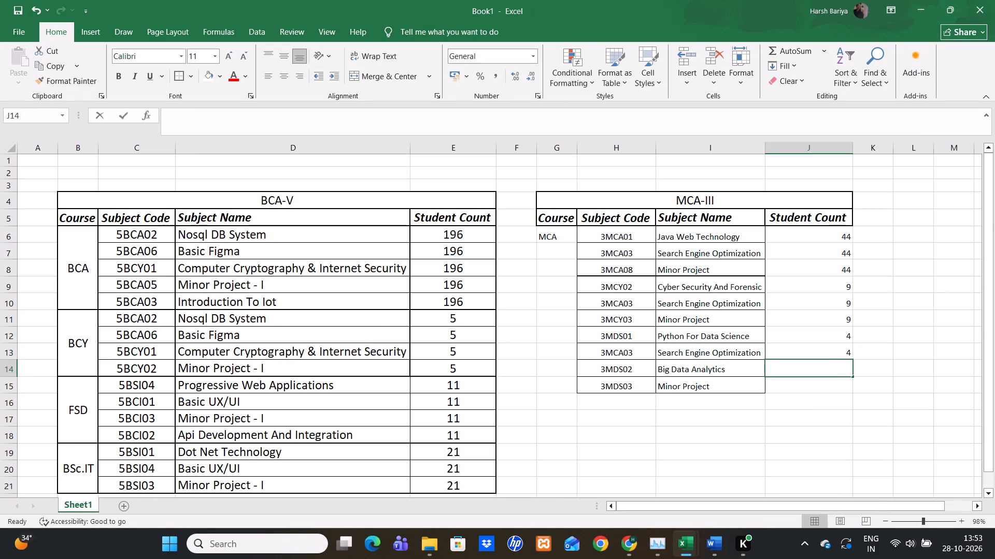
{"action": "key", "text": "Down"}
{"action": "key", "text": "4"}
{"action": "key", "text": "Down"}
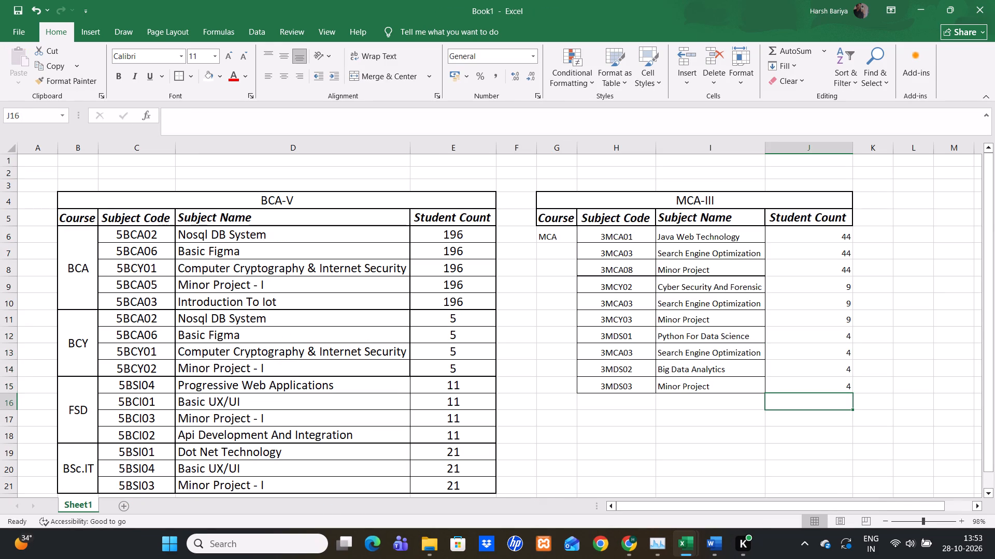
Merge and center the MCA course cells G6:G8 and middle-align the text vertically.
{"action": "left_click_drag", "start_coordinate": [564, 238], "coordinate": [566, 260]}
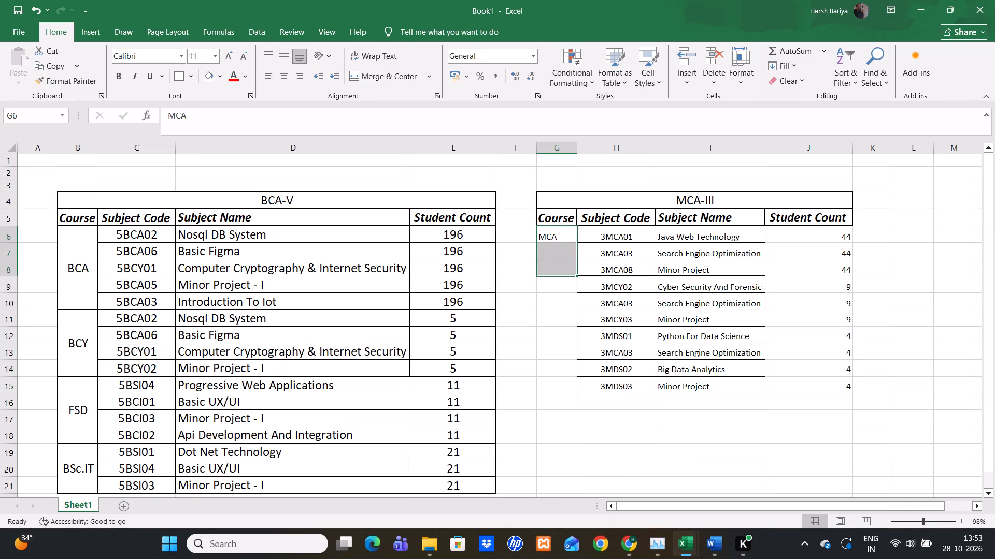
{"action": "left_click", "coordinate": [355, 75]}
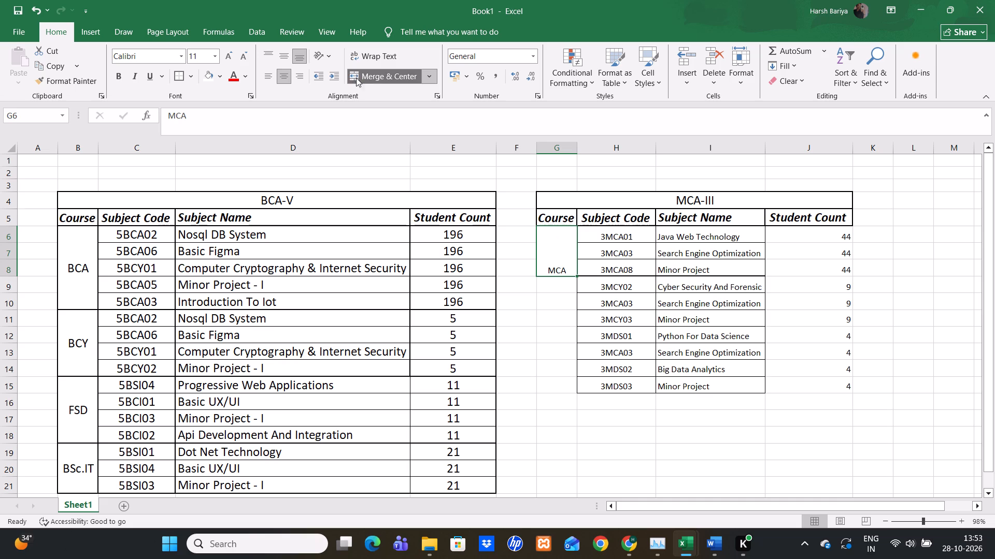
{"action": "left_click", "coordinate": [285, 54]}
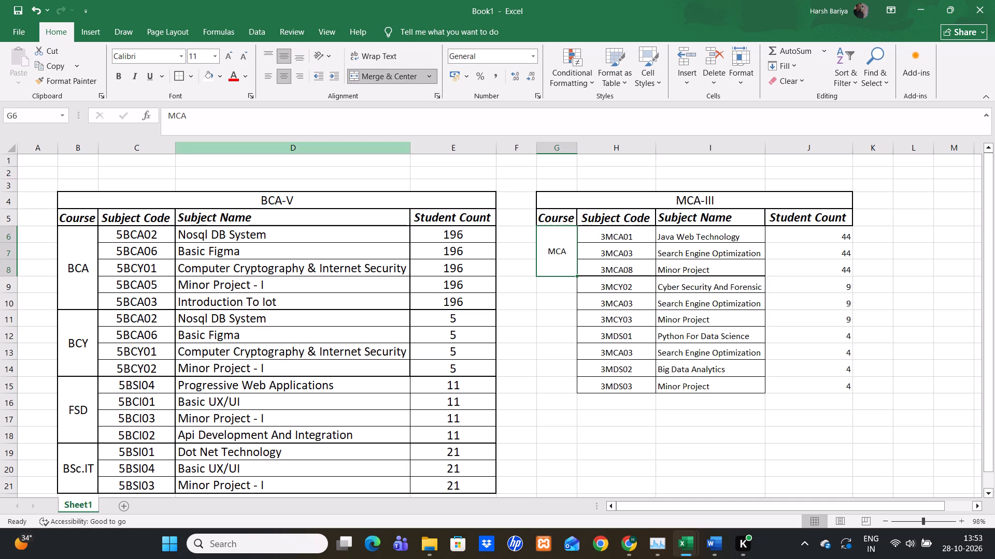
Merge and center G9:G11 with middle vertical alignment and enter MCY as the course name.
{"action": "left_click_drag", "start_coordinate": [562, 288], "coordinate": [566, 313]}
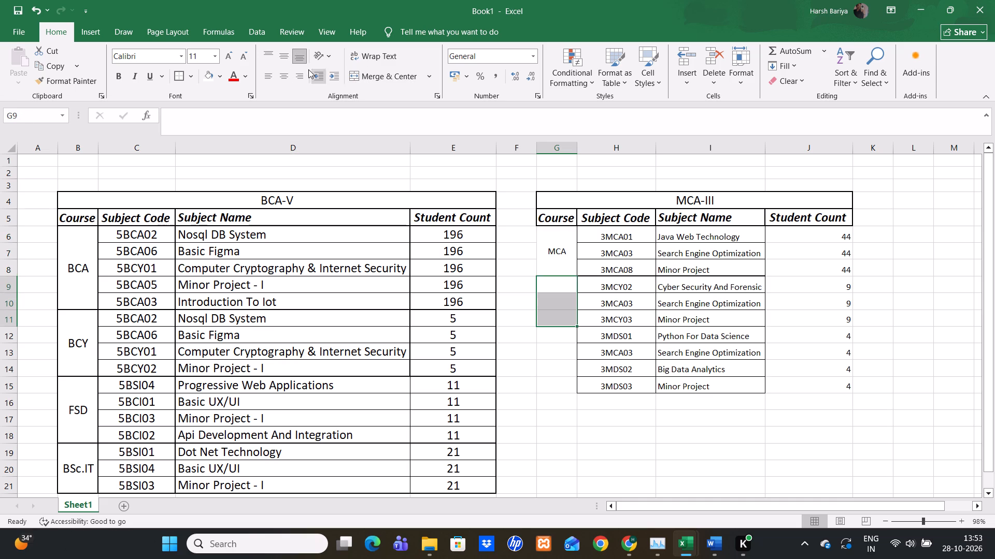
{"action": "left_click", "coordinate": [358, 78]}
{"action": "left_click", "coordinate": [291, 54]}
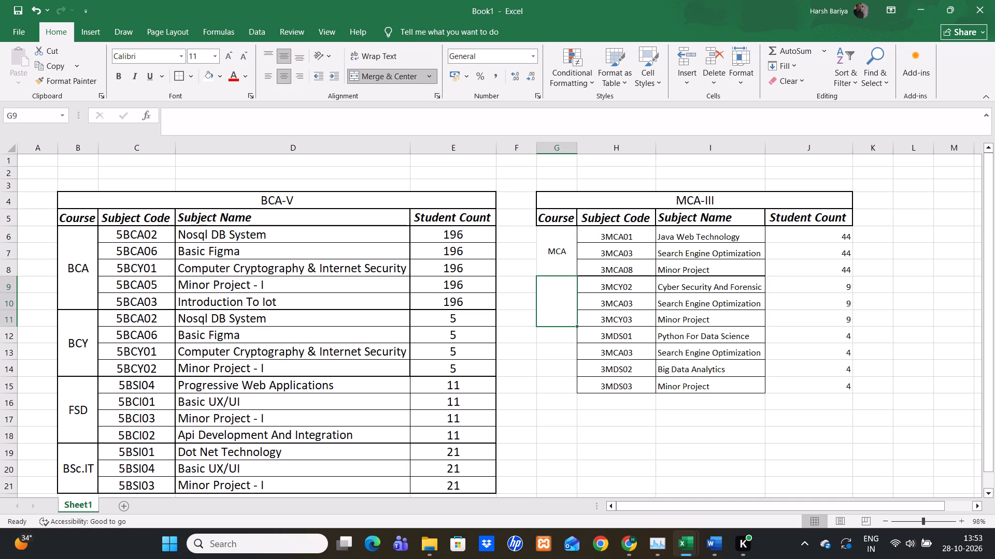
{"action": "double_click", "coordinate": [563, 304]}
{"action": "type", "text": "MCT"}
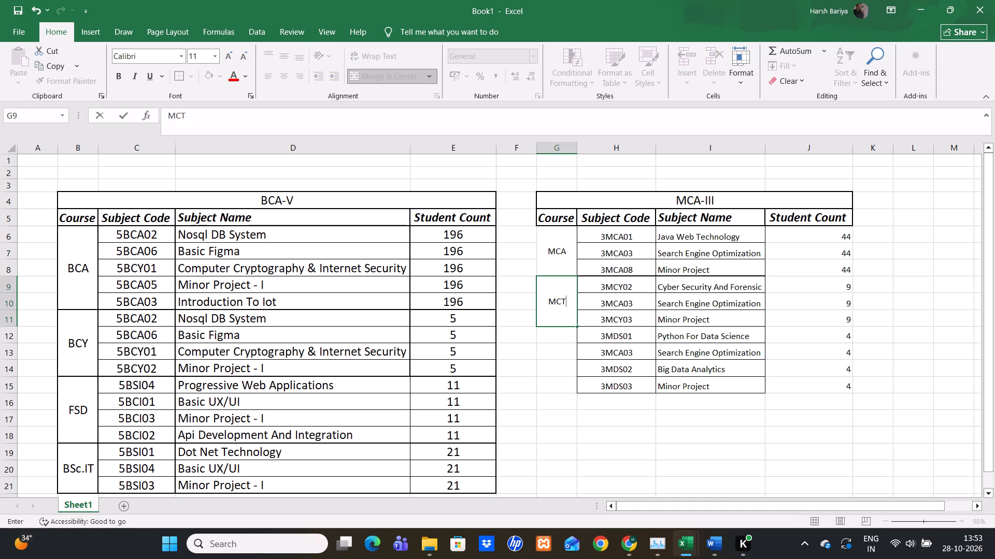
{"action": "key", "text": "BackSpace"}
{"action": "key", "text": "y"}
Merge and center G12:G15 with middle vertical alignment and enter MDS as the course name.
{"action": "left_click_drag", "start_coordinate": [568, 334], "coordinate": [567, 382]}
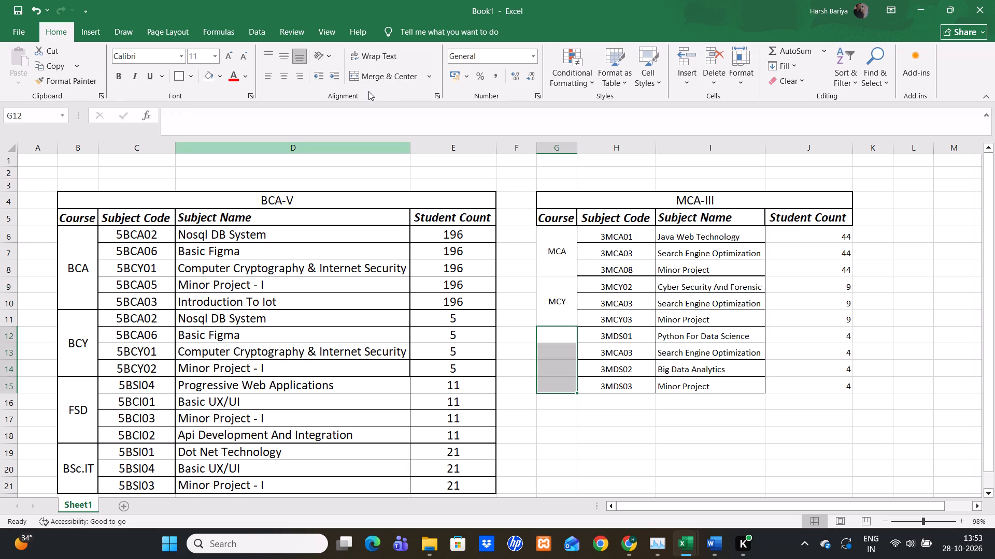
{"action": "left_click", "coordinate": [368, 76]}
{"action": "left_click", "coordinate": [286, 55]}
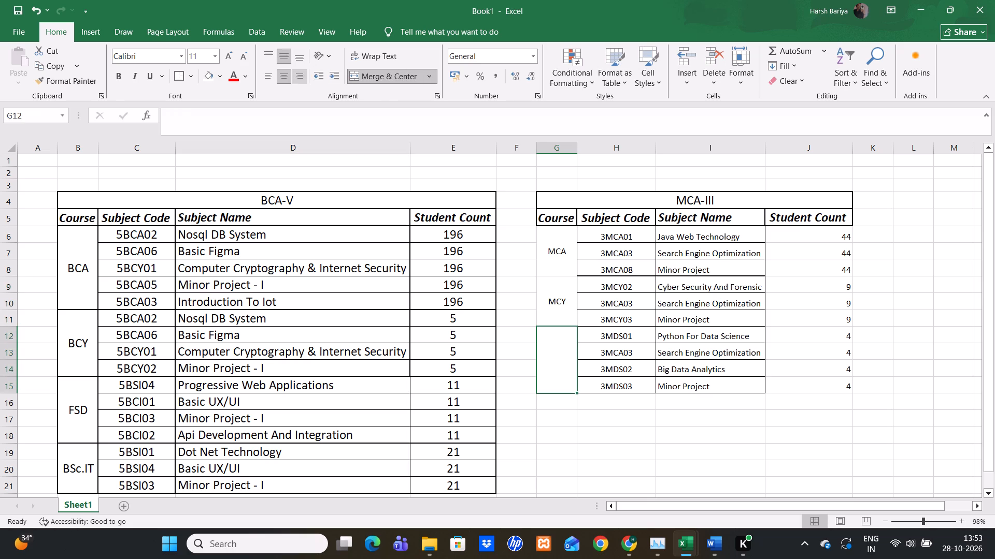
{"action": "double_click", "coordinate": [567, 349]}
{"action": "type", "text": "MDS"}
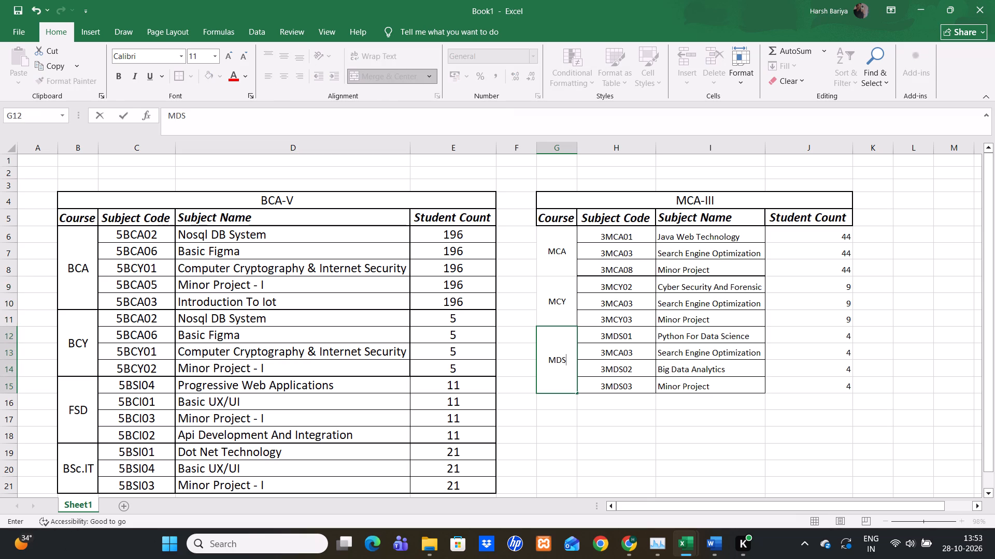
{"action": "left_click", "coordinate": [651, 428]}
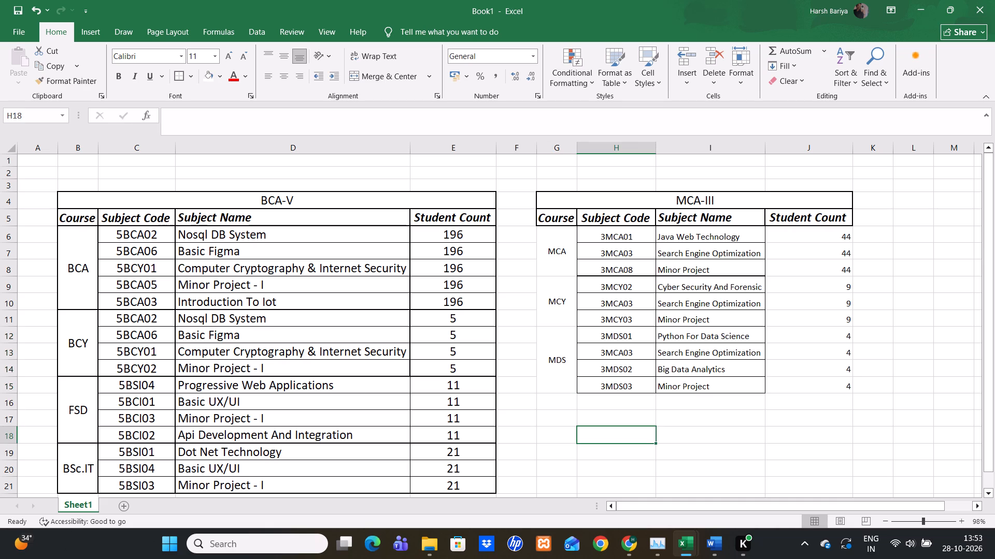
Apply All Borders to the MCA-III data rows, G6:J15.
{"action": "left_click_drag", "start_coordinate": [563, 239], "coordinate": [800, 367]}
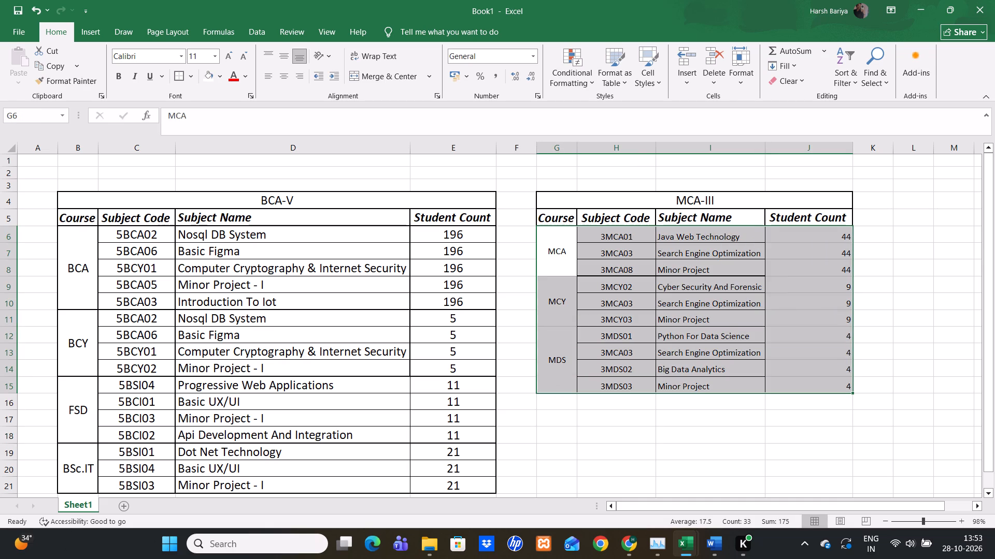
{"action": "left_click", "coordinate": [187, 70]}
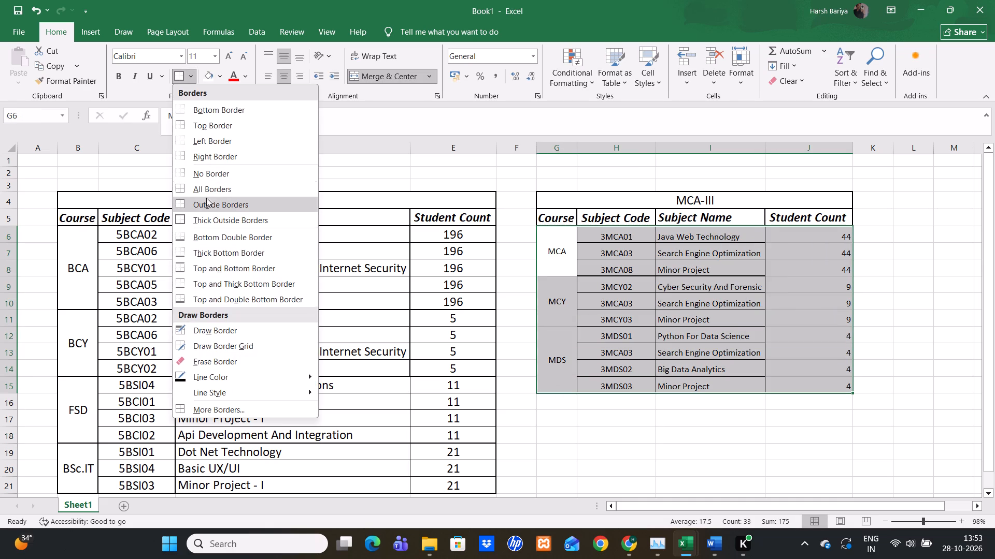
{"action": "left_click", "coordinate": [208, 190]}
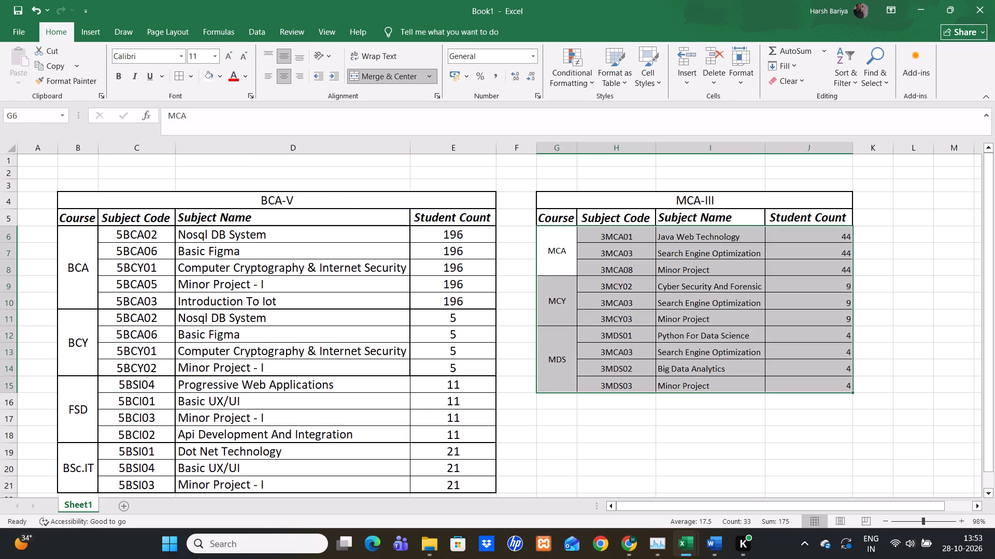
{"action": "left_click", "coordinate": [795, 429]}
Center the MCA-III student counts in J6:J15 both vertically and horizontally.
{"action": "left_click_drag", "start_coordinate": [786, 231], "coordinate": [801, 375]}
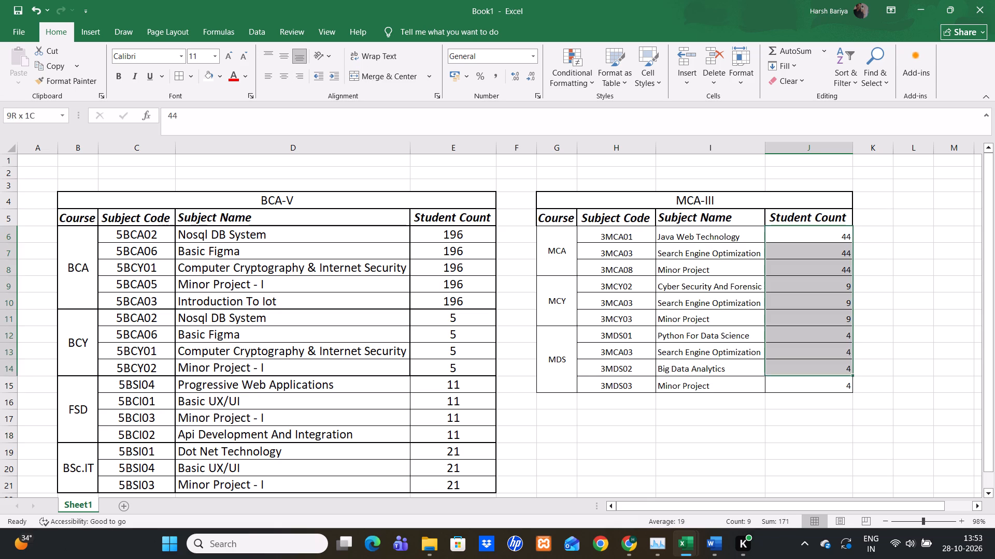
{"action": "left_click_drag", "start_coordinate": [801, 375], "coordinate": [801, 382]}
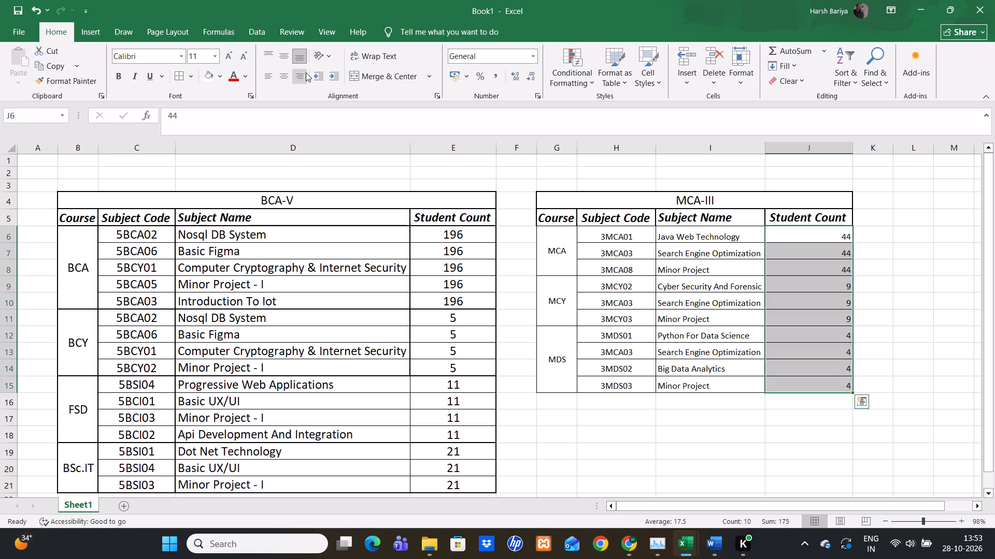
{"action": "left_click", "coordinate": [285, 54]}
{"action": "left_click", "coordinate": [285, 70]}
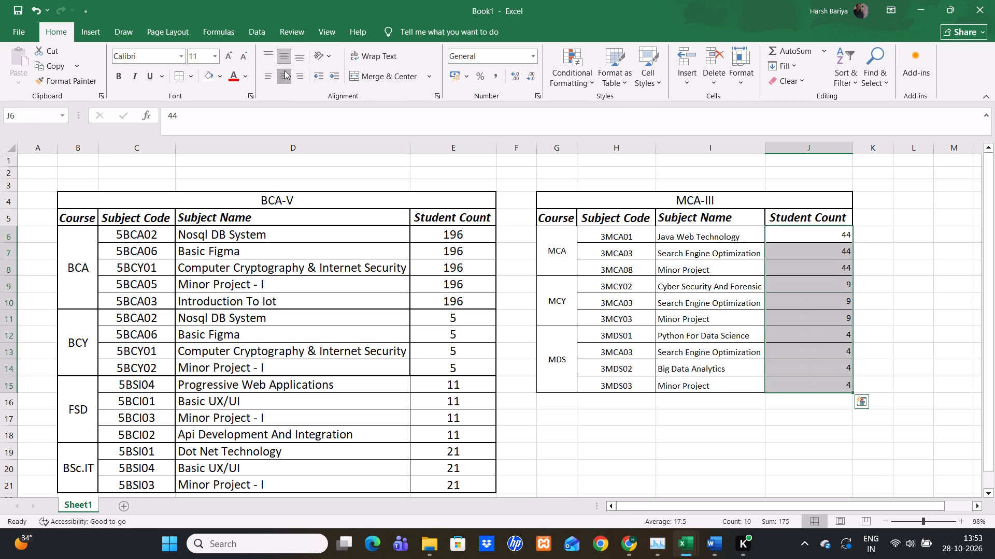
Set the font size of the whole MCA-III table, from its title row down to row 15, to 15.
{"action": "left_click", "coordinate": [561, 260]}
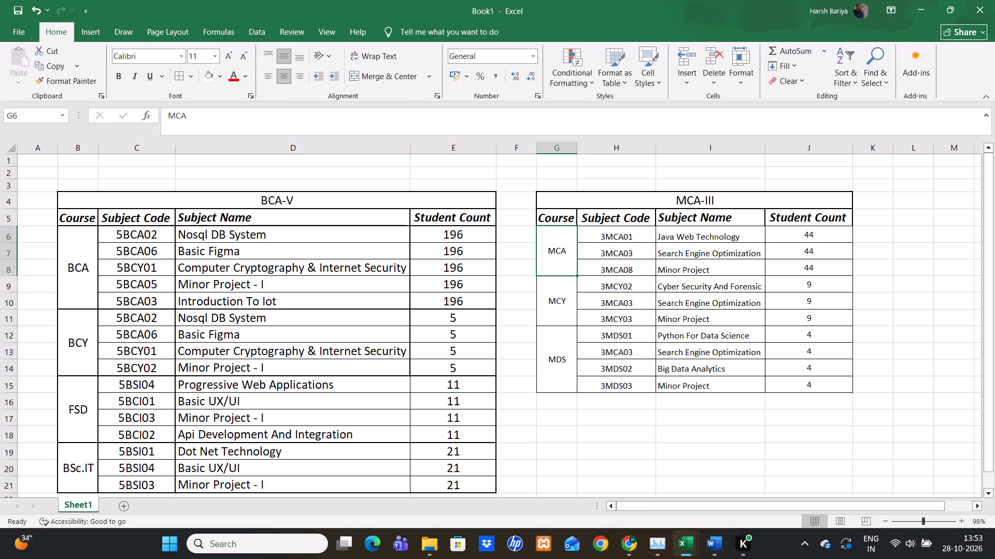
{"action": "left_click", "coordinate": [573, 206]}
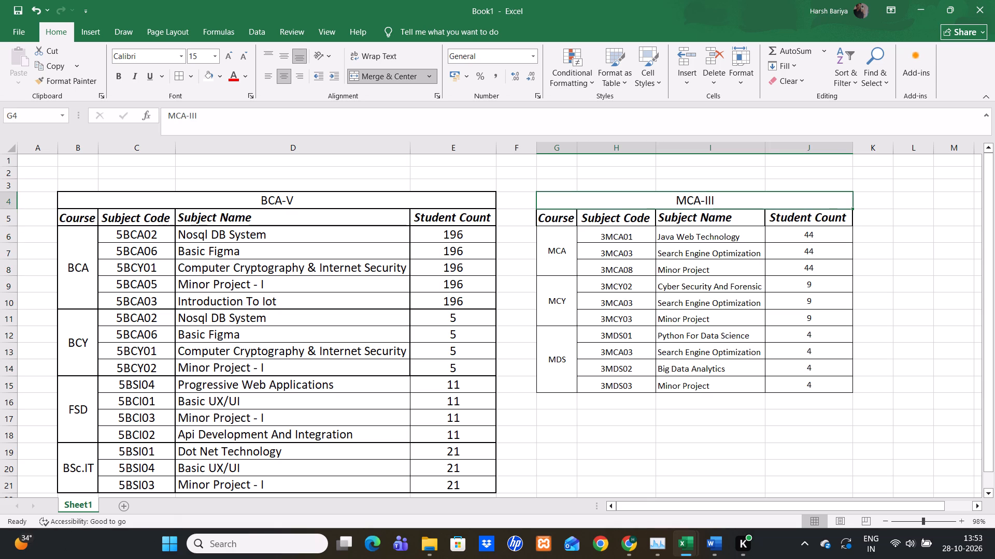
{"action": "left_click_drag", "start_coordinate": [581, 208], "coordinate": [592, 203]}
{"action": "key", "text": "ctrl+shift+Down"}
{"action": "key", "text": "ctrl+shift+Down"}
{"action": "key", "text": "ctrl+shift+Down"}
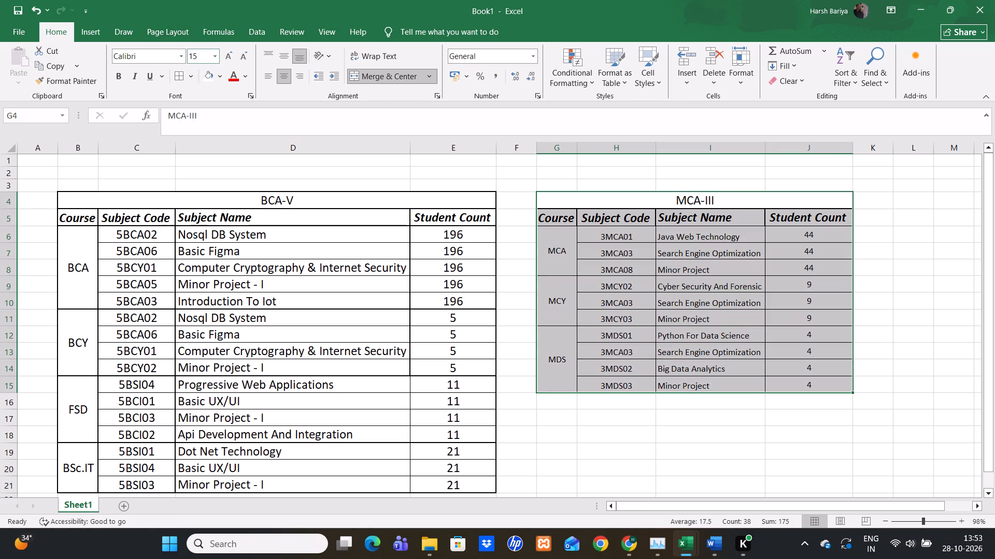
{"action": "left_click", "coordinate": [198, 57]}
{"action": "type", "text": "15"}
{"action": "key", "text": "Return"}
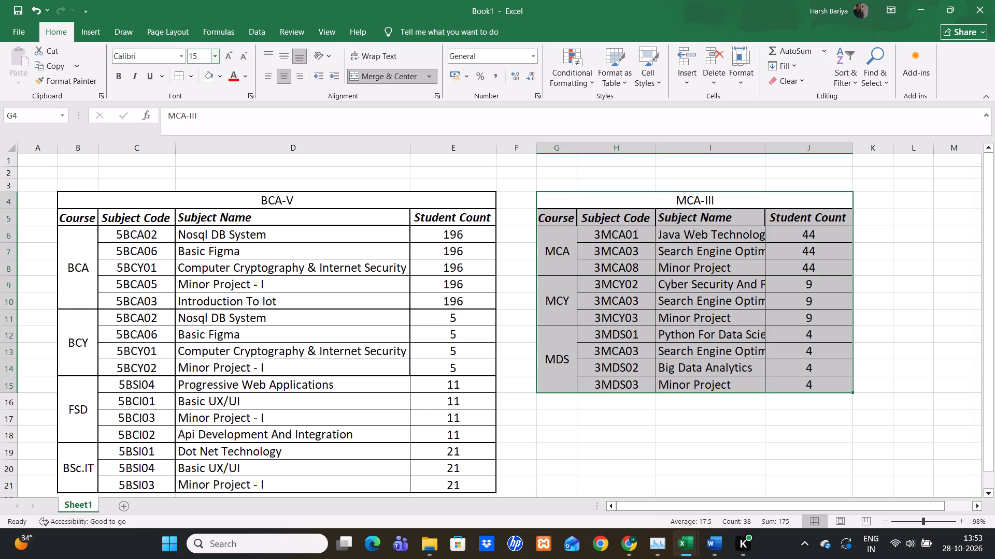
Autofit the MCA-III table's Subject Name column I to its enlarged text.
{"action": "double_click", "coordinate": [765, 149]}
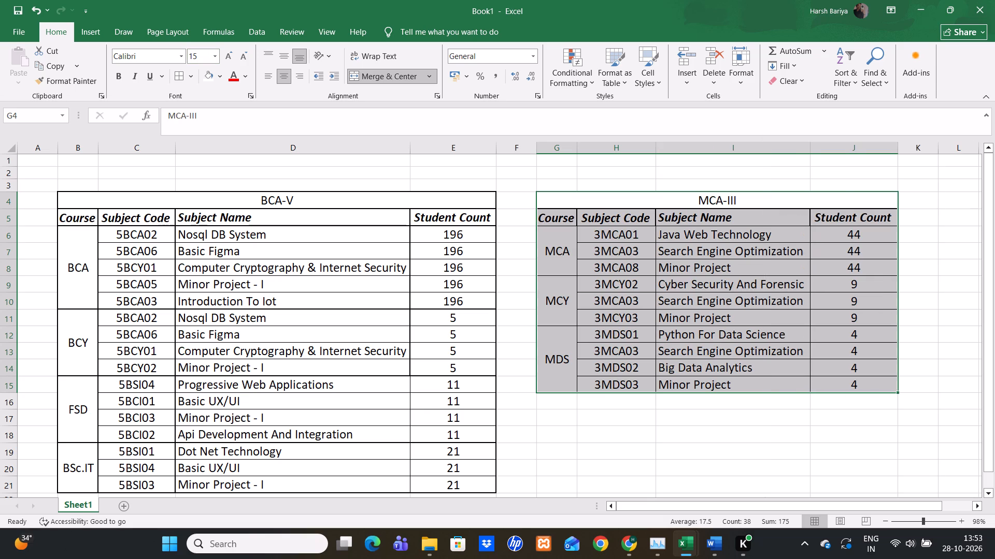